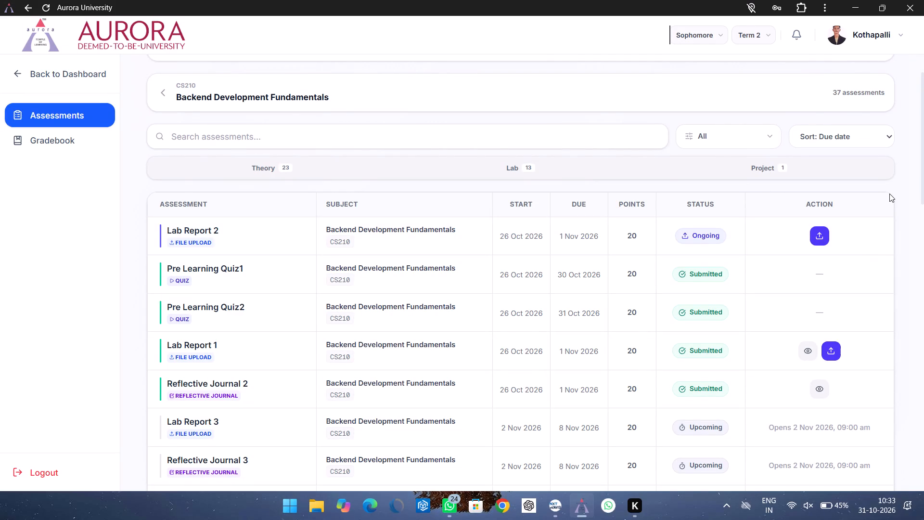
Switch to File Explorer and open the recent Word document Assignment Format from the Assignments folder.
{"action": "scroll", "coordinate": [731, 209], "scroll_direction": "down", "scroll_amount": 3}
{"action": "scroll", "coordinate": [725, 219], "scroll_direction": "up", "scroll_amount": 6}
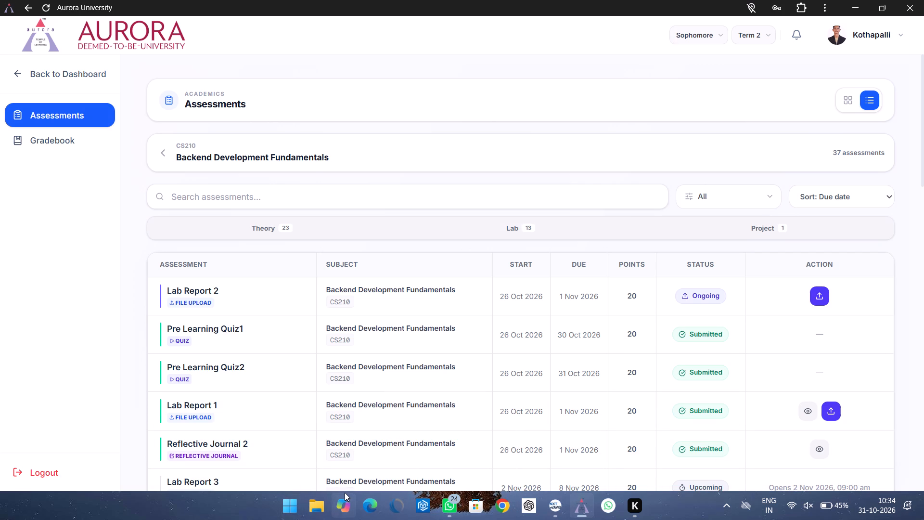
{"action": "left_click", "coordinate": [311, 505]}
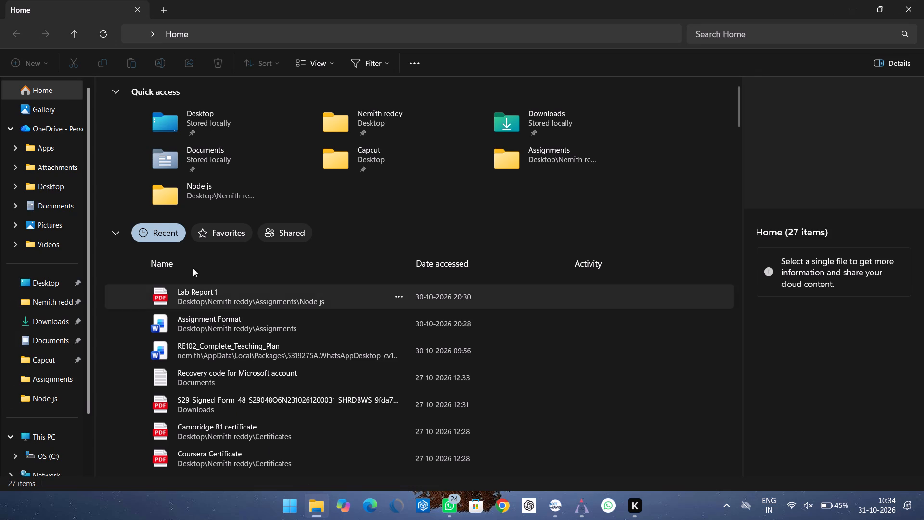
{"action": "left_click", "coordinate": [223, 314]}
{"action": "left_click", "coordinate": [223, 314]}
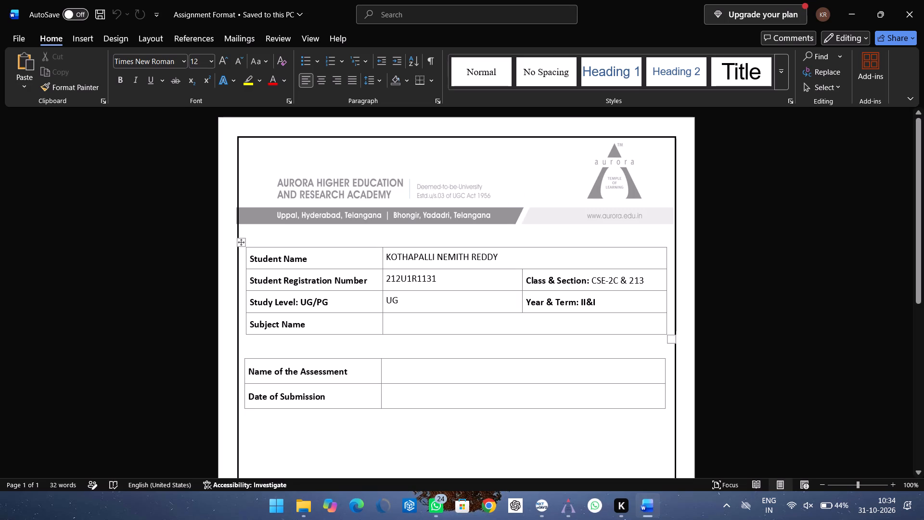
For the document's empty Subject Name cell, copy Backend Development Fundamentals from the Lab Report 2 row in the Aurora University portal.
{"action": "scroll", "coordinate": [591, 263], "scroll_direction": "down", "scroll_amount": 1}
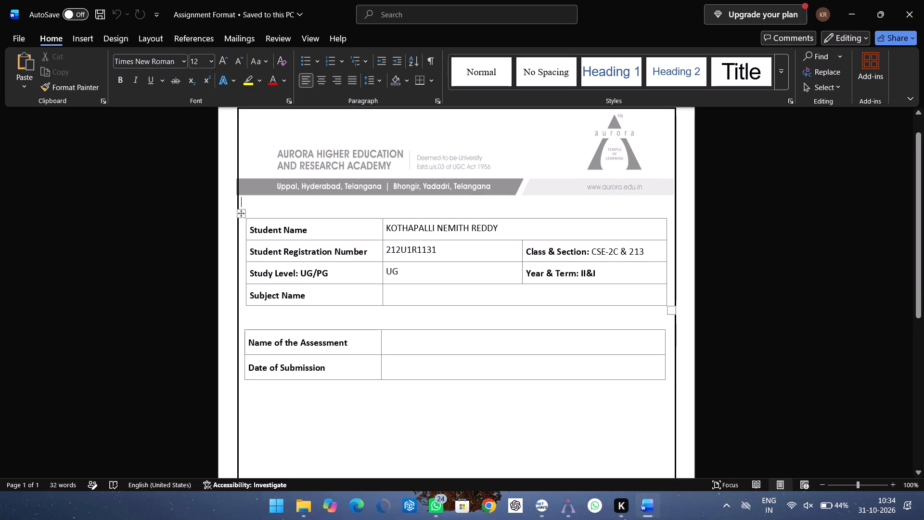
{"action": "left_click", "coordinate": [455, 296]}
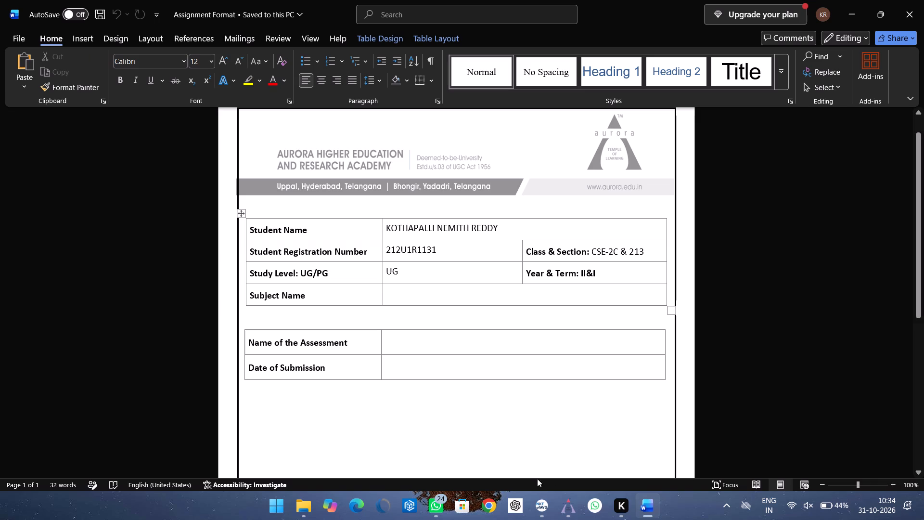
{"action": "left_click", "coordinate": [566, 509]}
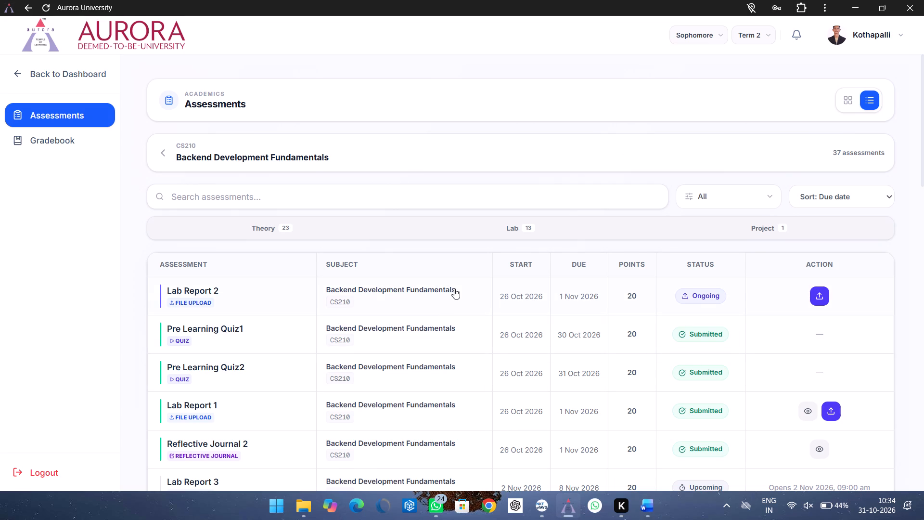
{"action": "left_click_drag", "start_coordinate": [454, 288], "coordinate": [322, 289]}
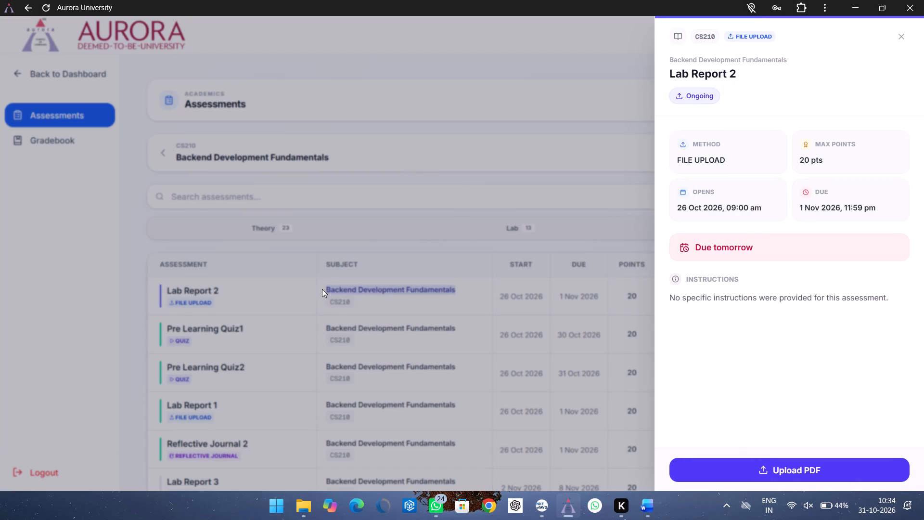
{"action": "key", "text": "ctrl+c"}
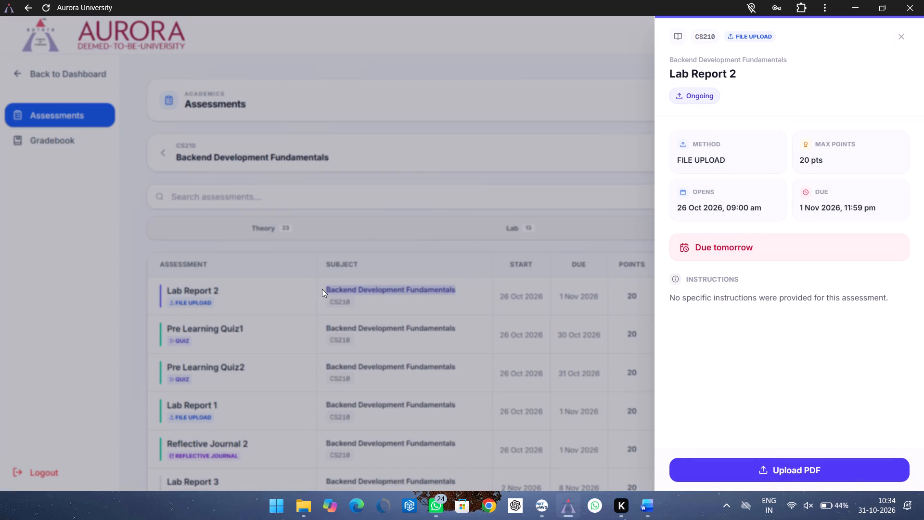
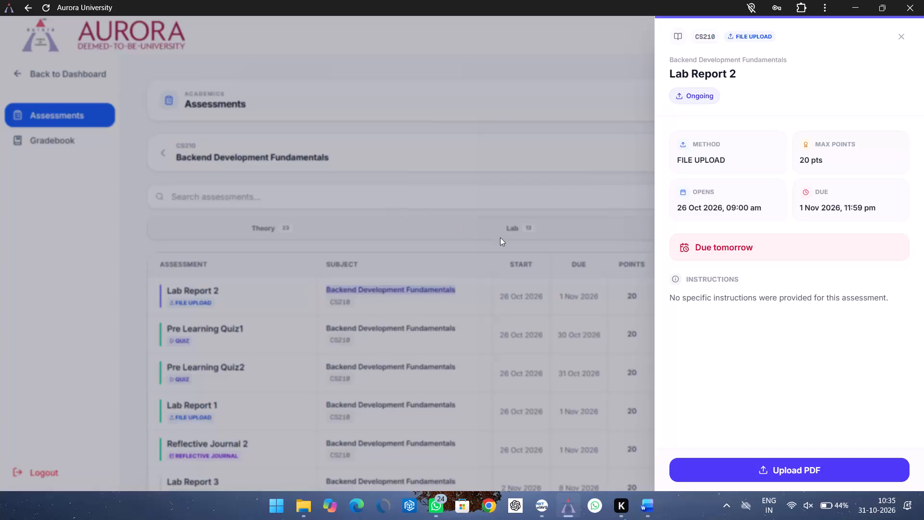
Close the Lab Report 2 details, switch to Word and paste Backend Development Fundamentals into the Subject Name cell.
{"action": "left_click", "coordinate": [550, 324]}
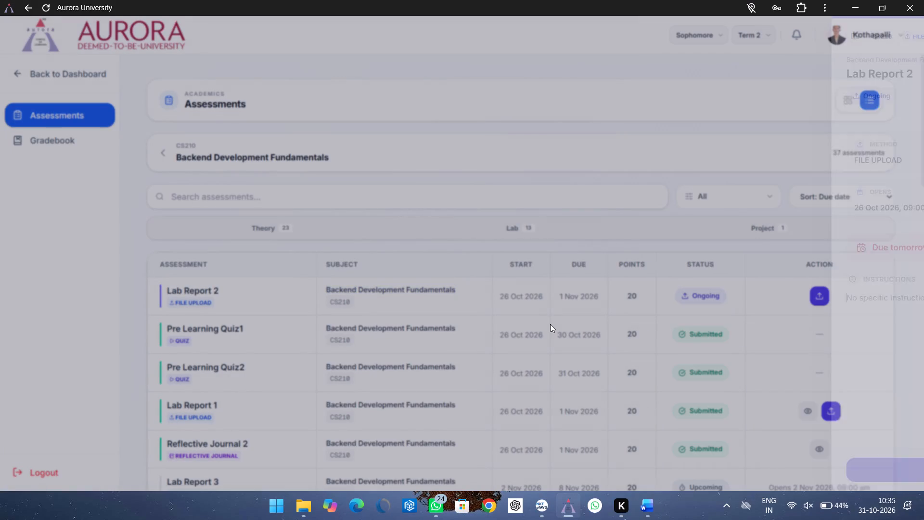
{"action": "left_click", "coordinate": [650, 500]}
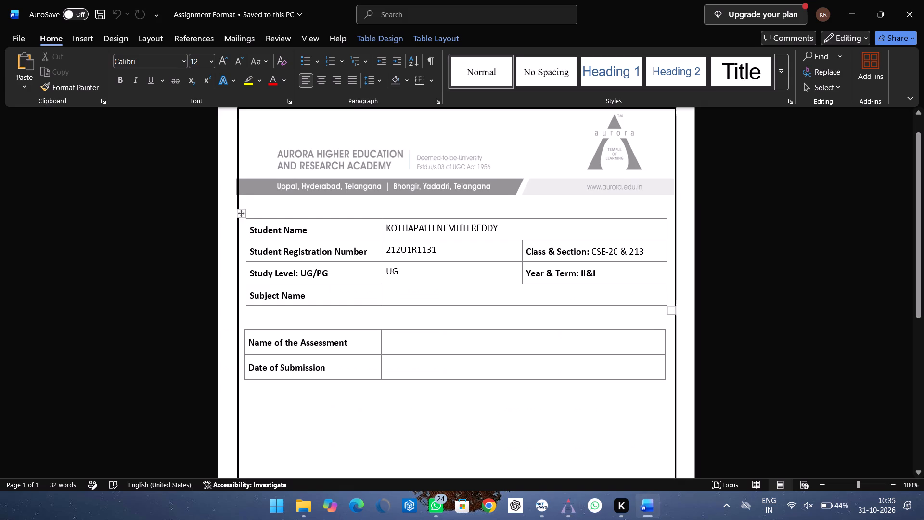
{"action": "key", "text": "ctrl+v"}
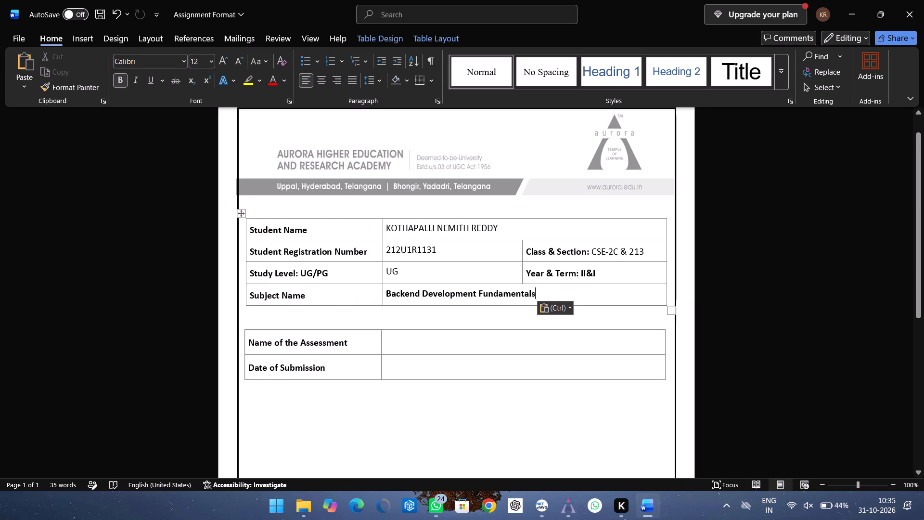
Fill in the Name of the Assessment cell with Lab Report-2.
{"action": "left_click", "coordinate": [506, 343]}
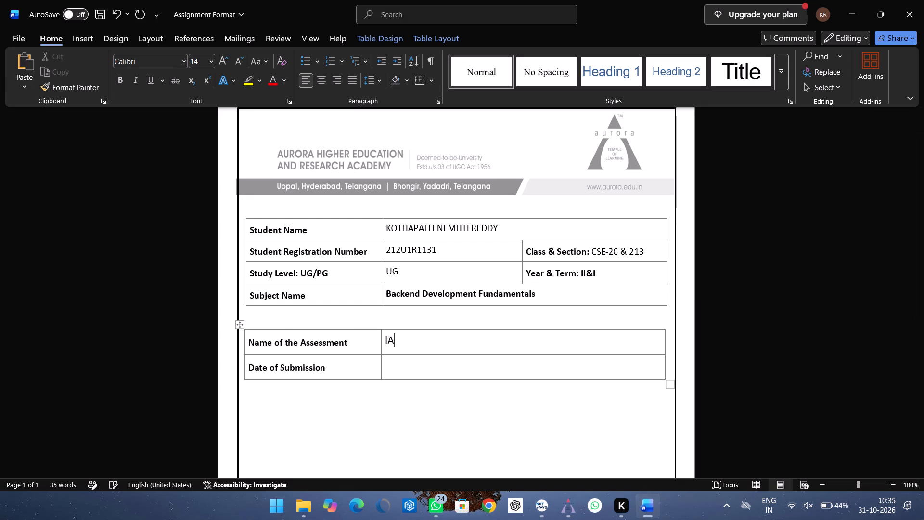
{"action": "type", "text": "Report"}
{"action": "key", "text": "minus"}
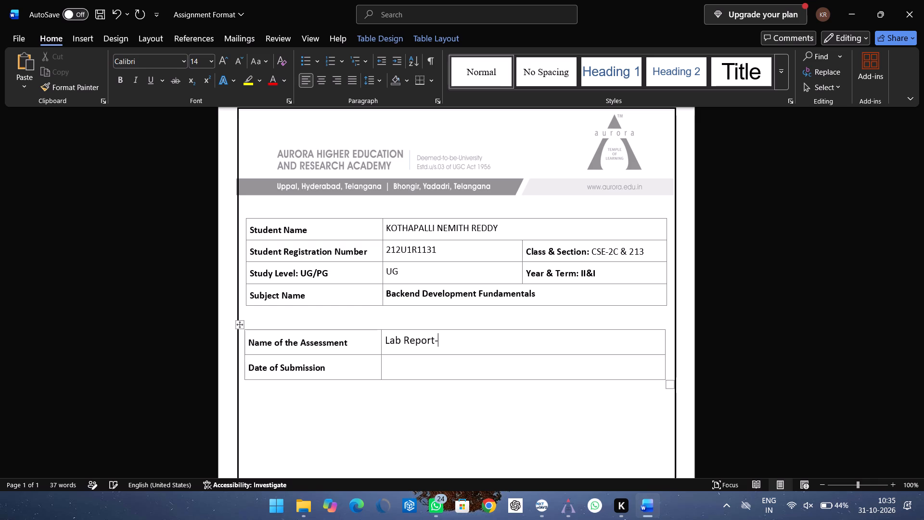
{"action": "key", "text": "2"}
Fill in the Date of Submission cell with 31-10-2026.
{"action": "key", "text": "Right"}
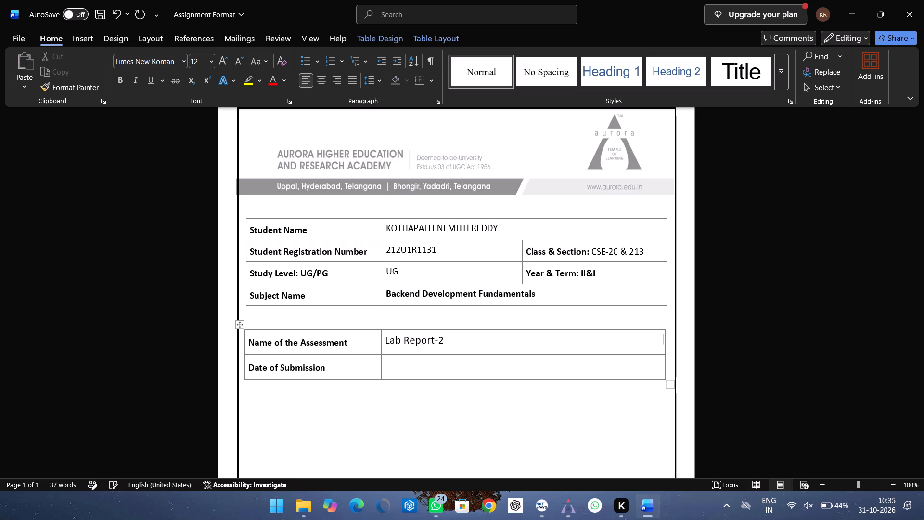
{"action": "key", "text": "Down"}
{"action": "type", "text": "31"}
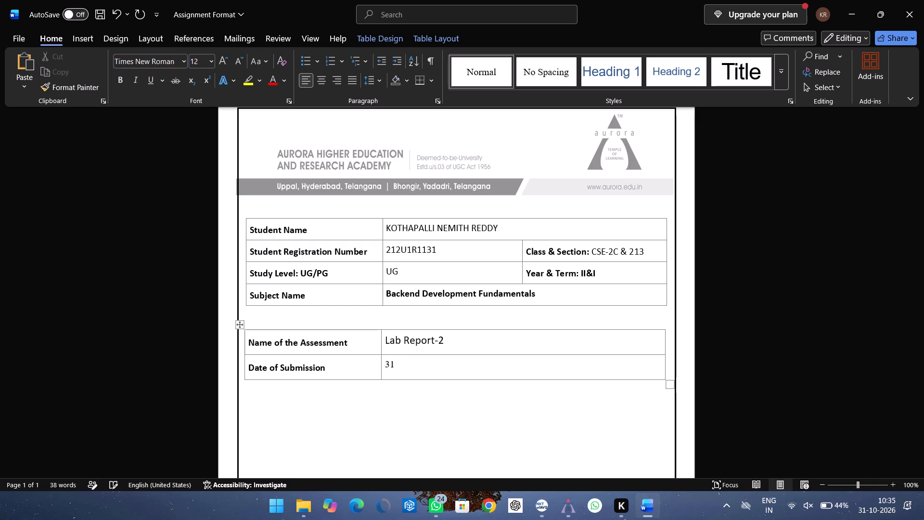
{"action": "key", "text": "minus"}
{"action": "type", "text": "11"}
{"action": "key", "text": "BackSpace"}
{"action": "key", "text": "BackSpace"}
{"action": "type", "text": "10"}
{"action": "key", "text": "minus"}
{"action": "type", "text": "202"}
{"action": "key", "text": "6"}
Insert a new empty line in the blank area below the assessment details table.
{"action": "scroll", "coordinate": [492, 339], "scroll_direction": "down", "scroll_amount": 3}
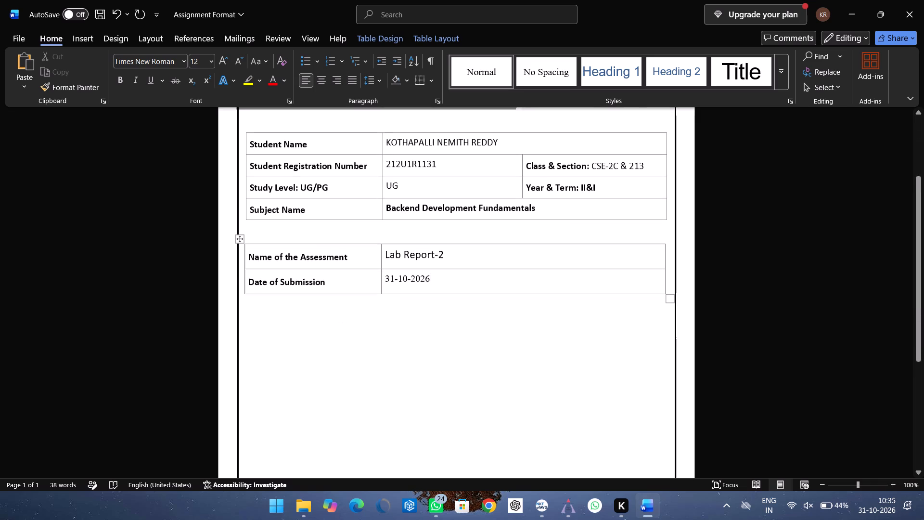
{"action": "left_click", "coordinate": [361, 335]}
{"action": "key", "text": "Return"}
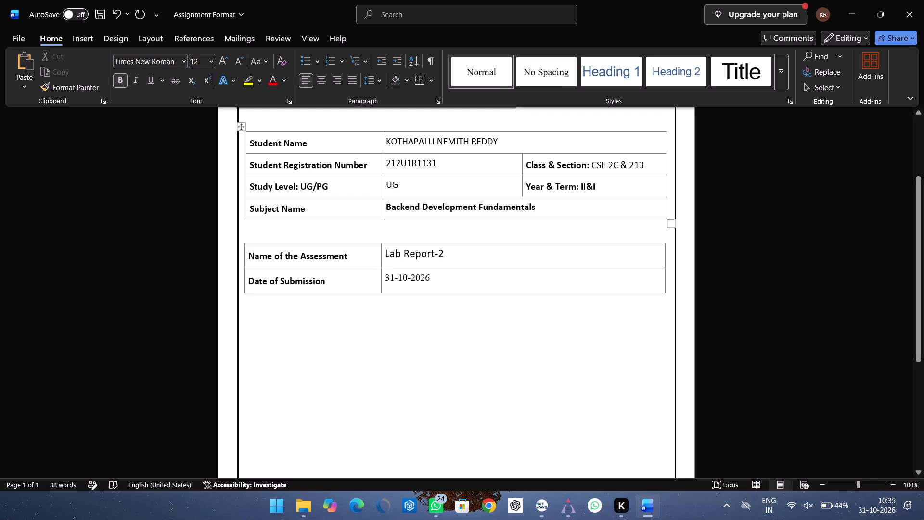
Change the Year & Term entry in the student details table to II&II, and return to the blank area below the tables.
{"action": "left_click", "coordinate": [606, 183]}
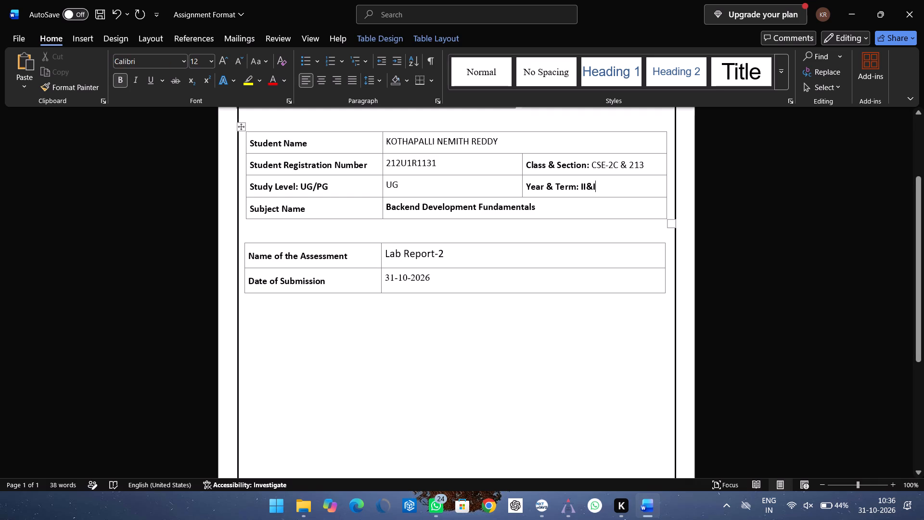
{"action": "key", "text": "i"}
{"action": "left_click", "coordinate": [299, 322]}
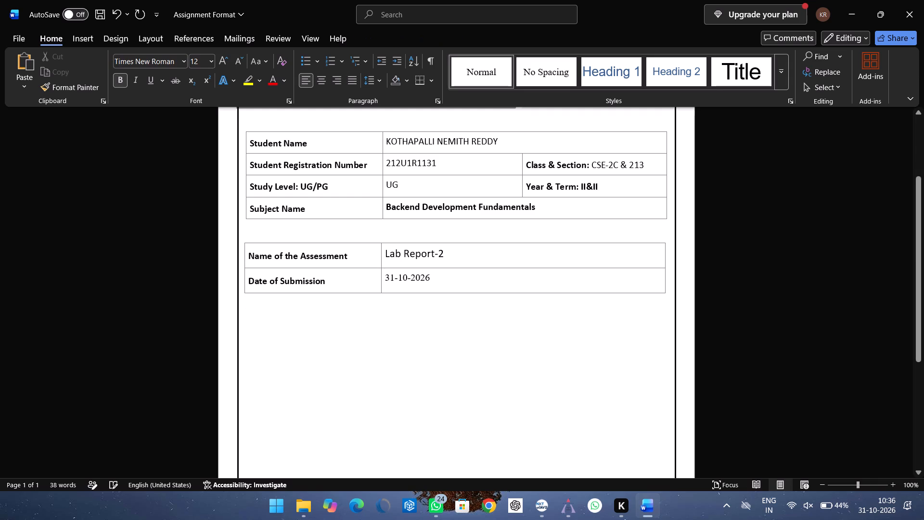
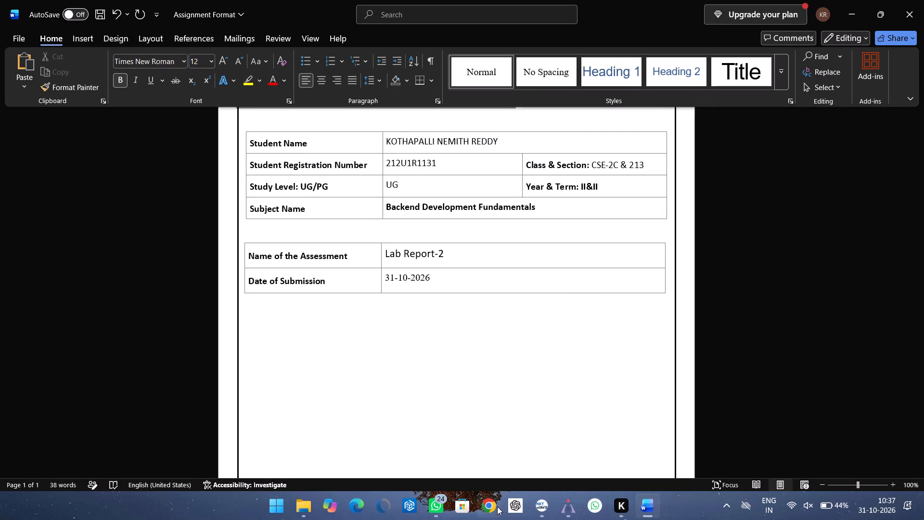
Switch to the NxtWave browser window, capture the Cricket Team coding question page, and paste the screenshot below the tables in Word.
{"action": "left_click", "coordinate": [547, 506]}
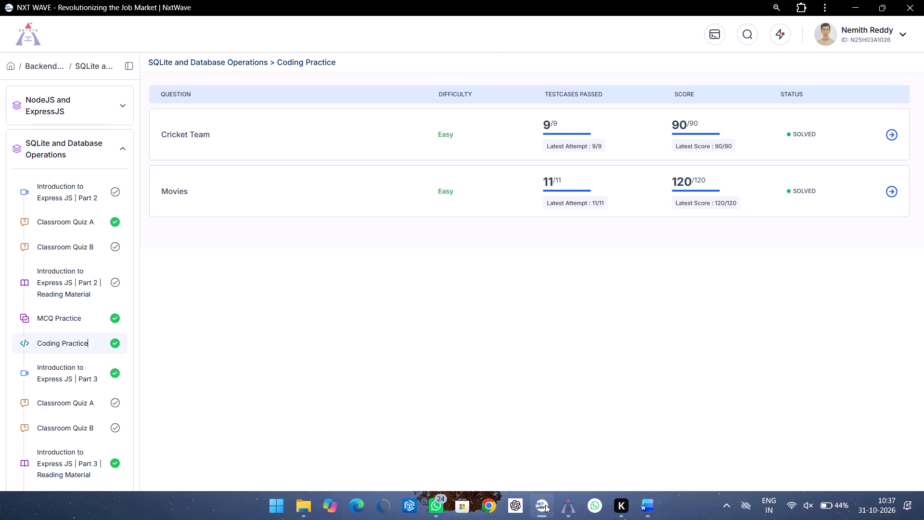
{"action": "left_click", "coordinate": [435, 144]}
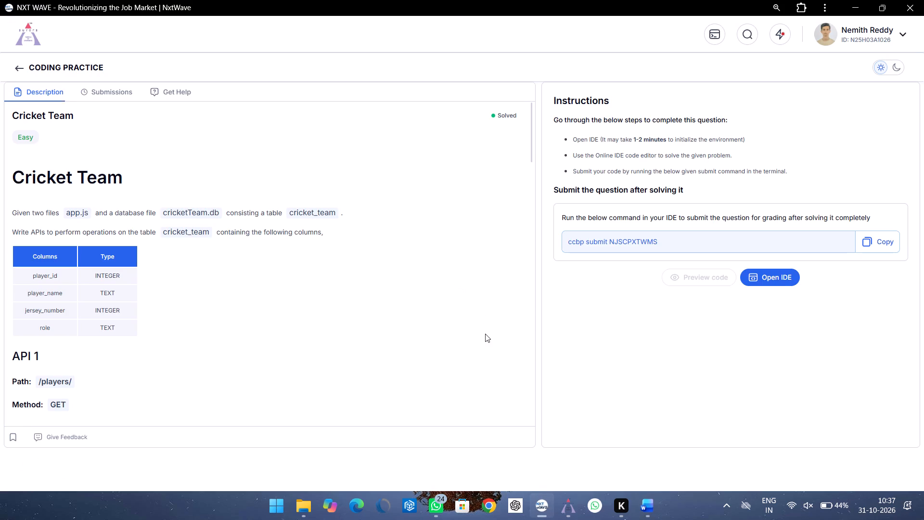
{"action": "key", "text": "Print"}
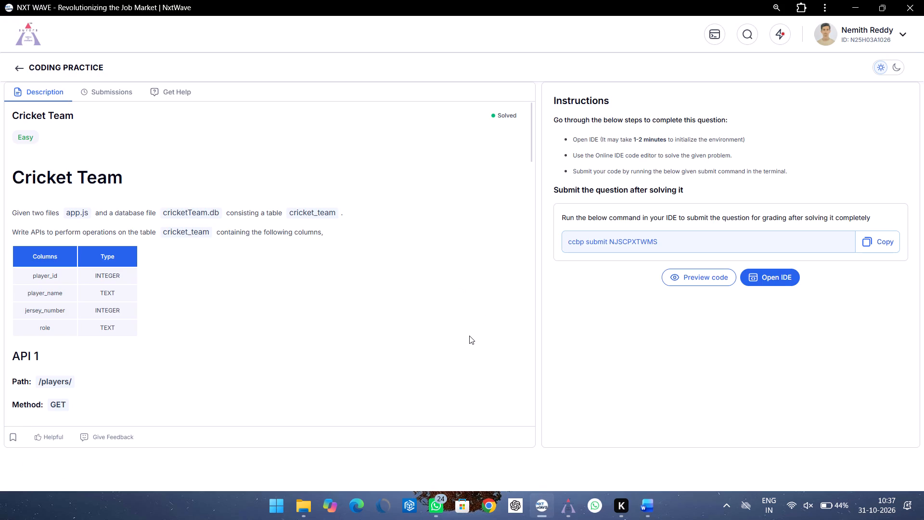
{"action": "left_click", "coordinate": [469, 336]}
{"action": "key", "text": "alt+Tab"}
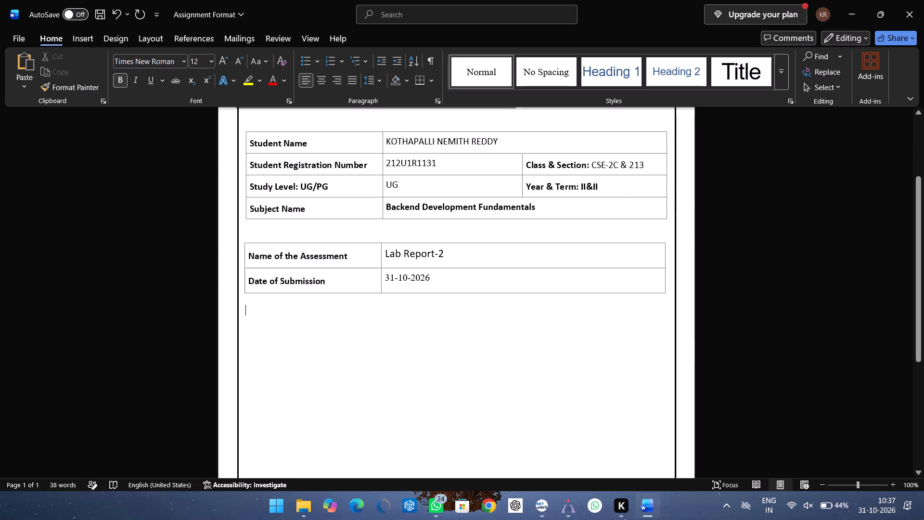
{"action": "key", "text": "ctrl+v"}
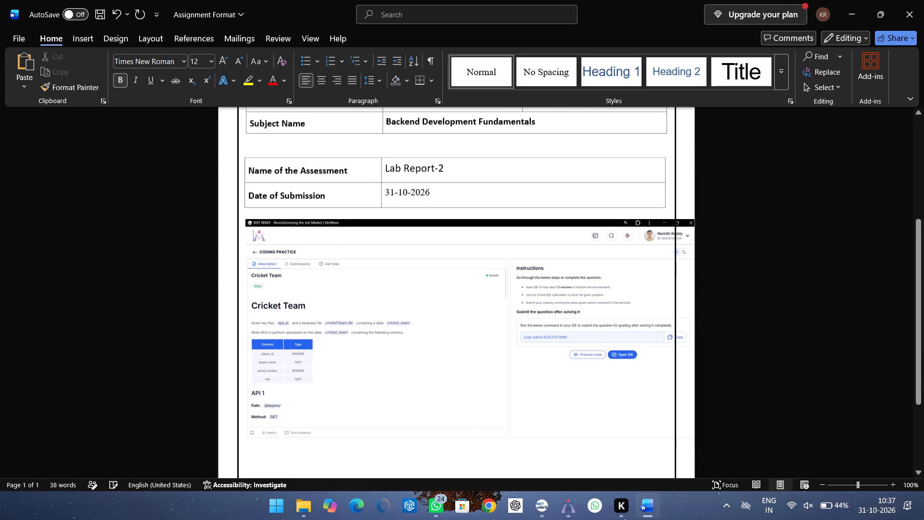
Shrink the pasted Cricket Team screenshot to fit inside the page border and add two new lines after it.
{"action": "left_click", "coordinate": [482, 332]}
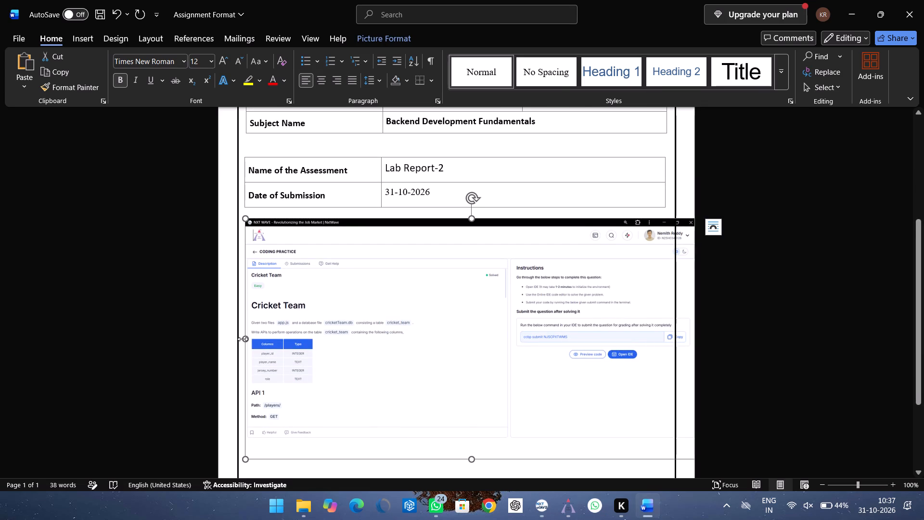
{"action": "left_click_drag", "start_coordinate": [243, 339], "coordinate": [278, 339]}
{"action": "scroll", "coordinate": [583, 333], "scroll_direction": "down", "scroll_amount": 2}
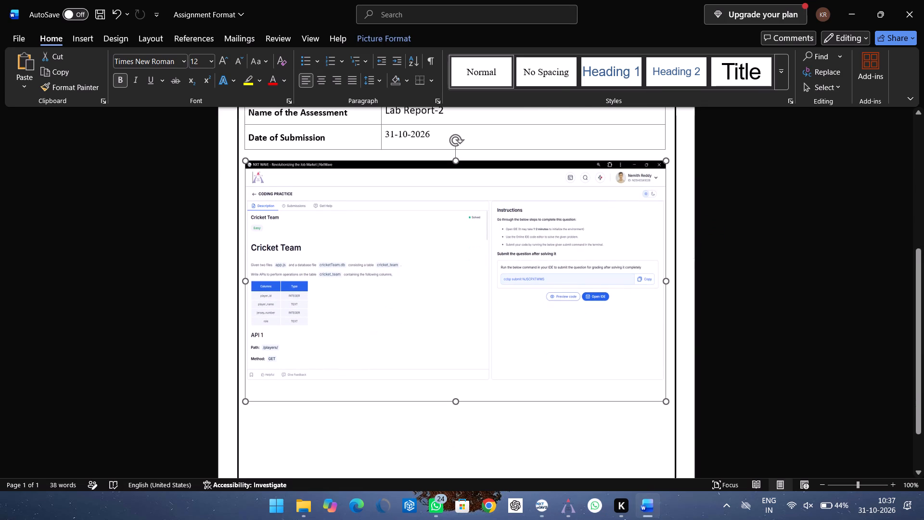
{"action": "left_click", "coordinate": [675, 430]}
{"action": "key", "text": "Return"}
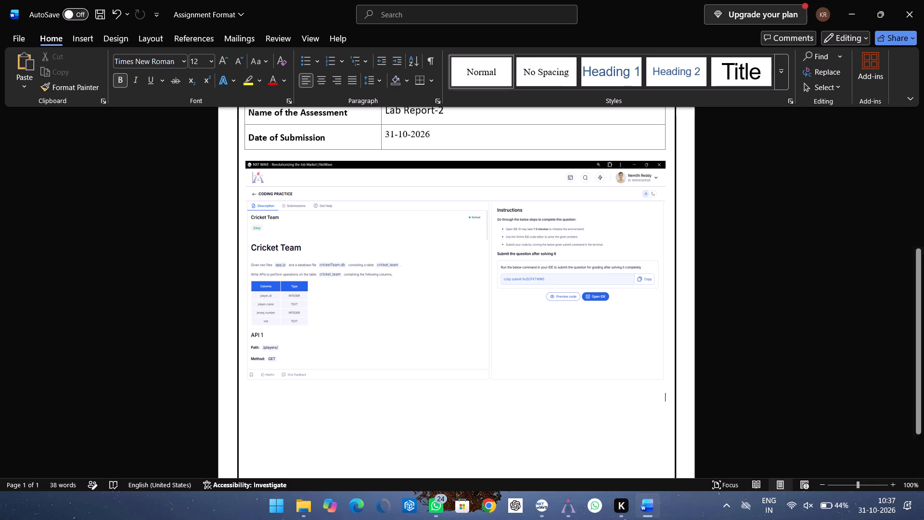
{"action": "key", "text": "Return"}
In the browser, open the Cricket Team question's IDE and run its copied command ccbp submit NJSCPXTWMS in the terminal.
{"action": "key", "text": "alt+Tab"}
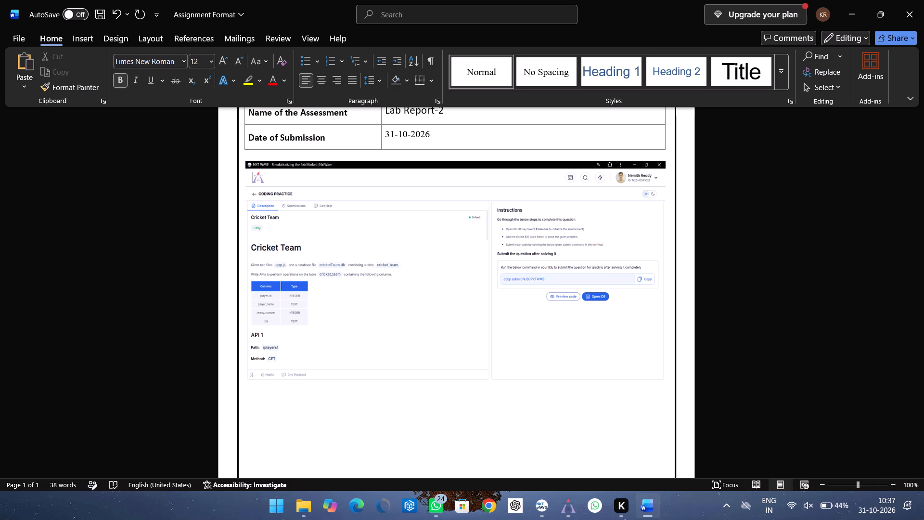
{"action": "left_click", "coordinate": [771, 271]}
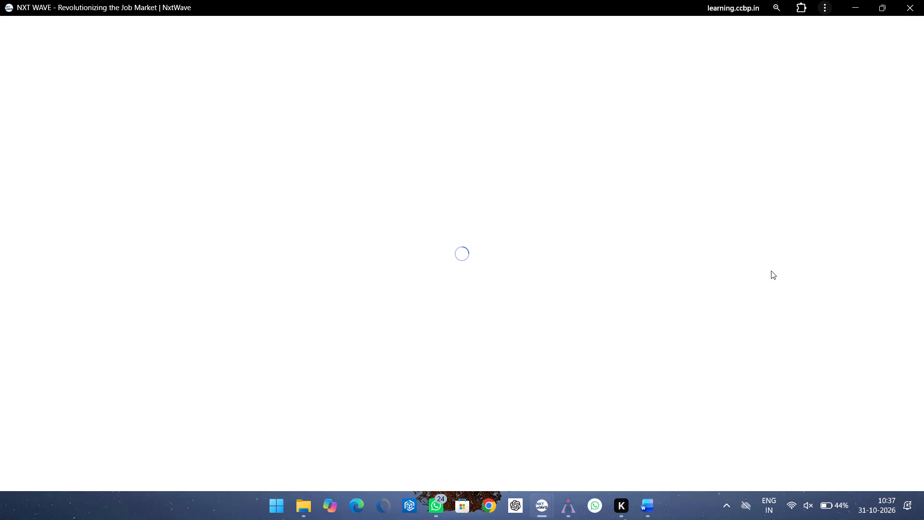
{"action": "key", "text": "alt+Tab"}
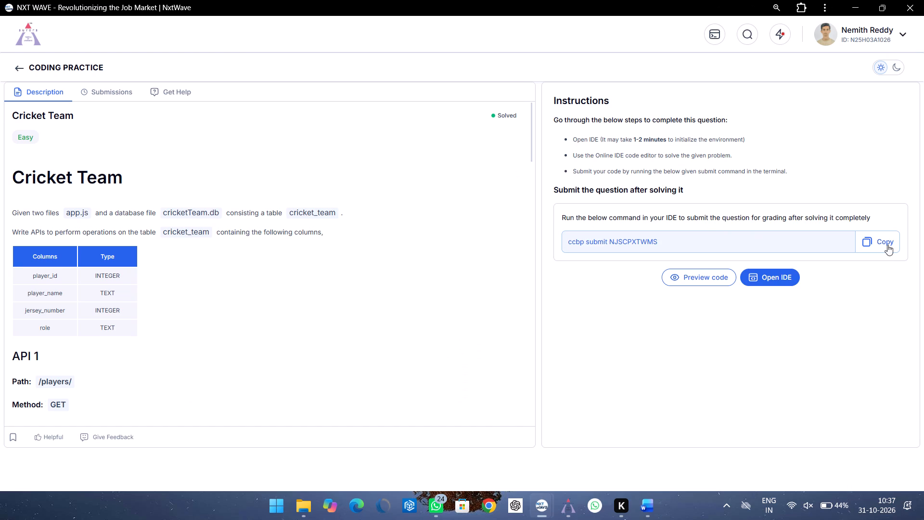
{"action": "left_click", "coordinate": [890, 238]}
{"action": "key", "text": "alt+Tab"}
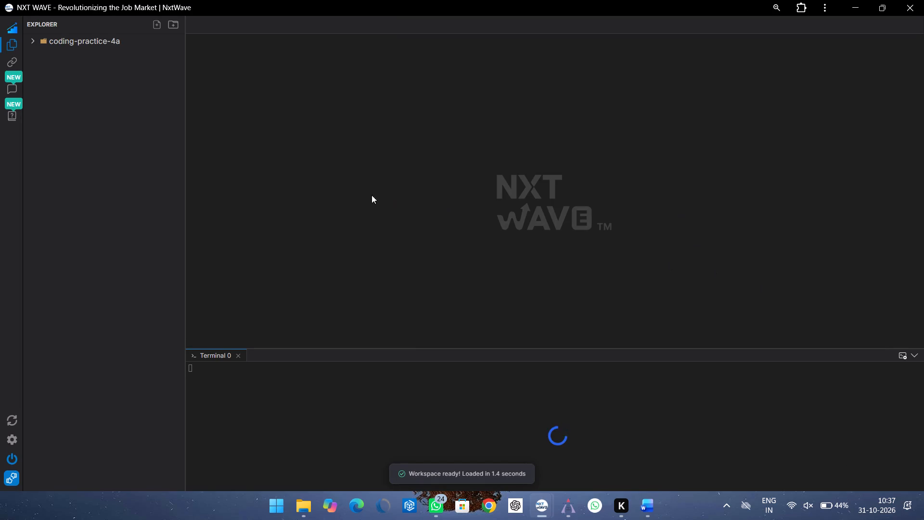
{"action": "scroll", "coordinate": [496, 404], "scroll_direction": "down", "scroll_amount": 1}
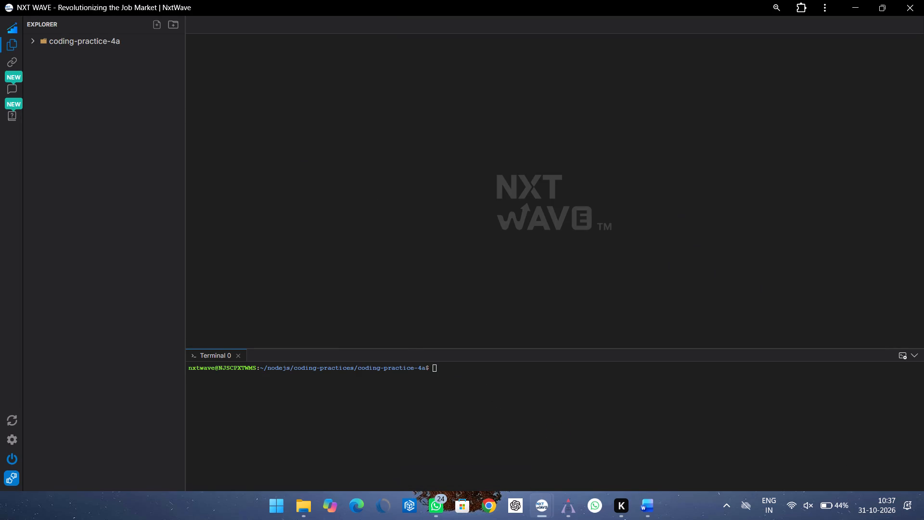
{"action": "left_click", "coordinate": [467, 385]}
{"action": "key", "text": "ctrl+shift+v"}
{"action": "key", "text": "Return"}
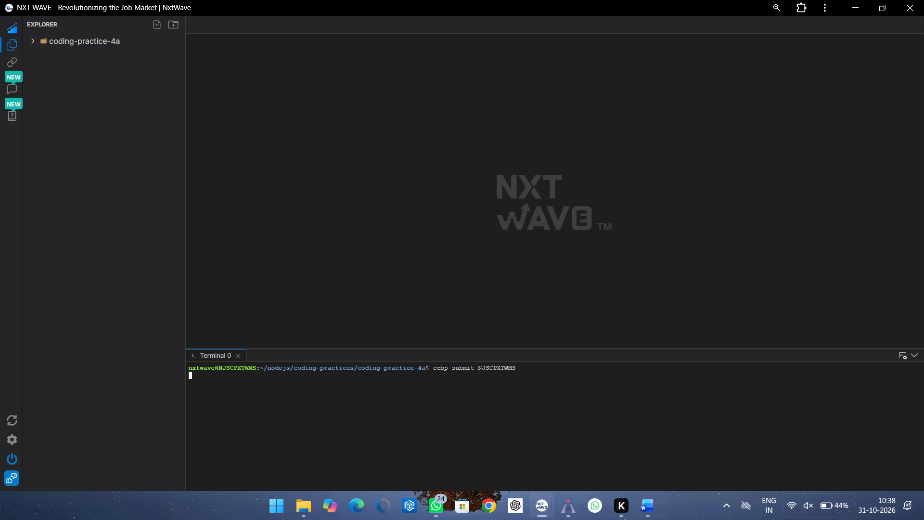
Open app.js from the coding-practice-4a folder and enlarge the code area by shrinking the terminal.
{"action": "left_click", "coordinate": [120, 39]}
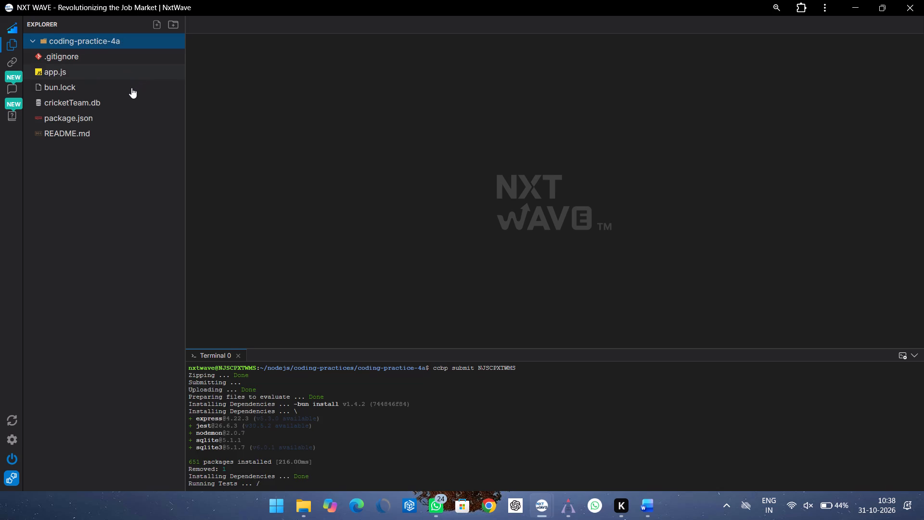
{"action": "left_click", "coordinate": [134, 70]}
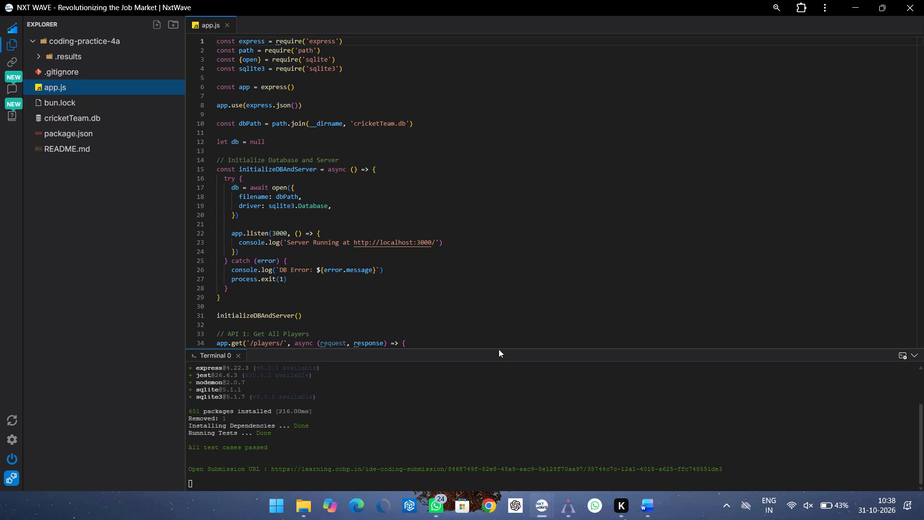
{"action": "left_click_drag", "start_coordinate": [487, 349], "coordinate": [490, 387]}
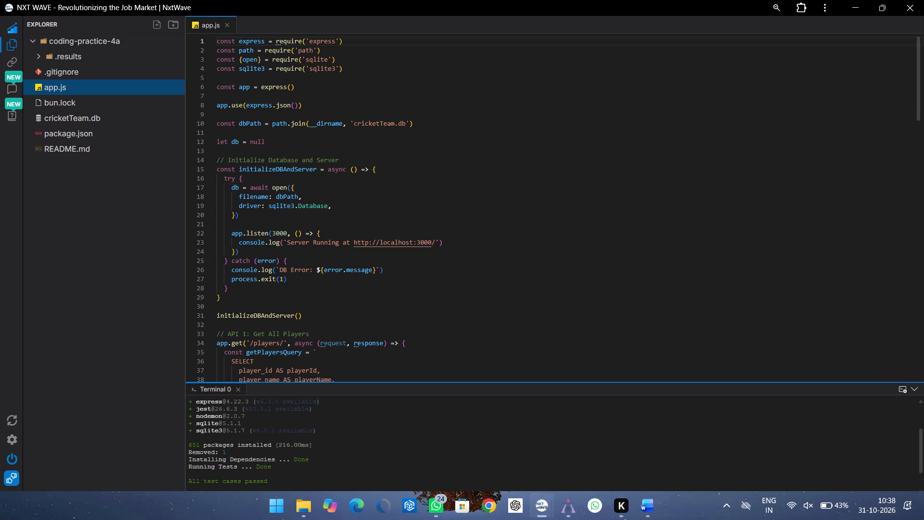
{"action": "left_click_drag", "start_coordinate": [490, 387], "coordinate": [490, 395]}
{"action": "scroll", "coordinate": [463, 292], "scroll_direction": "down", "scroll_amount": 1}
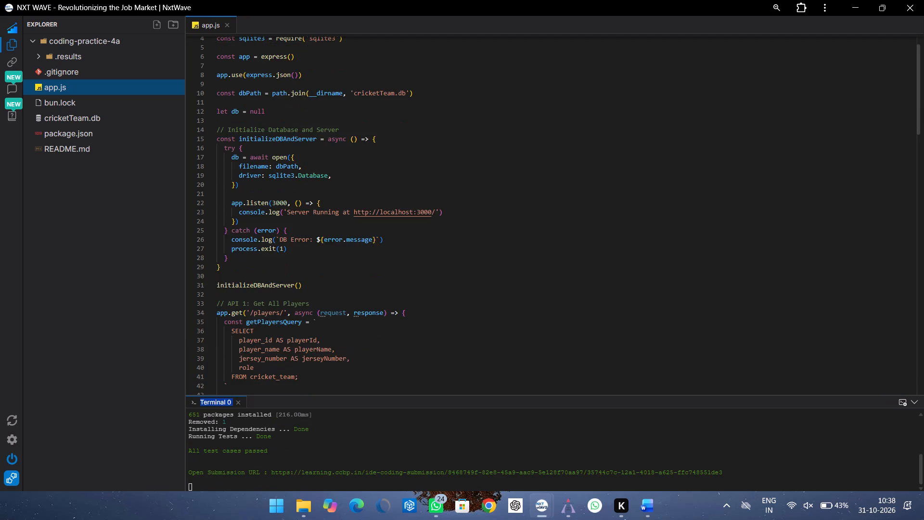
{"action": "scroll", "coordinate": [463, 292], "scroll_direction": "up", "scroll_amount": 3}
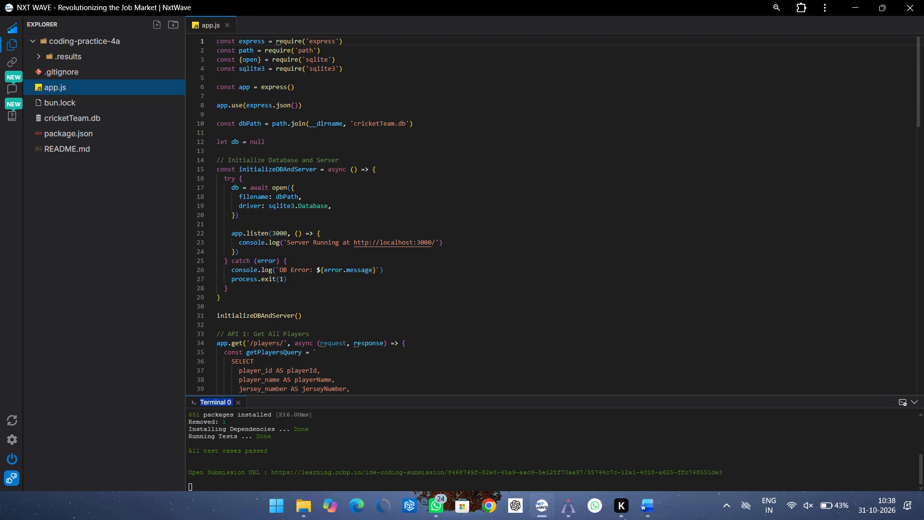
Set the IDE's page zoom to 75% and capture a screenshot showing the app.js code with the terminal output.
{"action": "key", "text": "Print"}
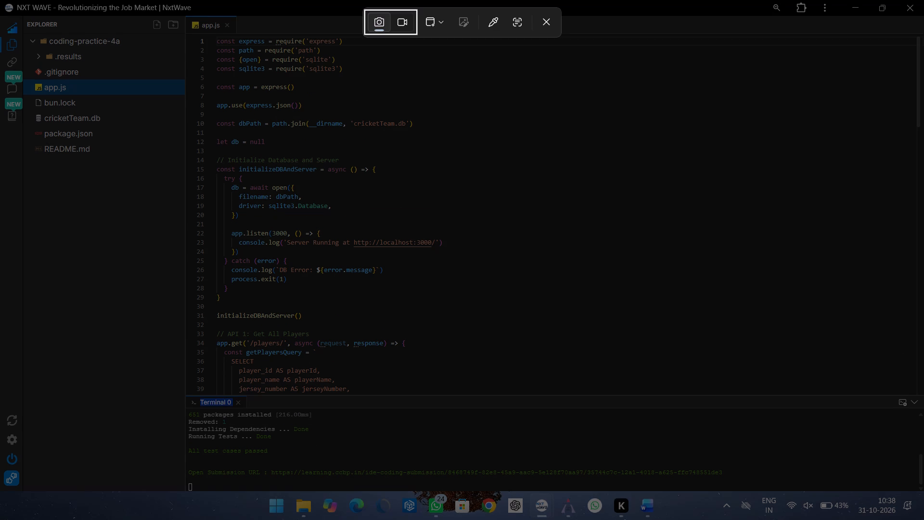
{"action": "key", "text": "Escape"}
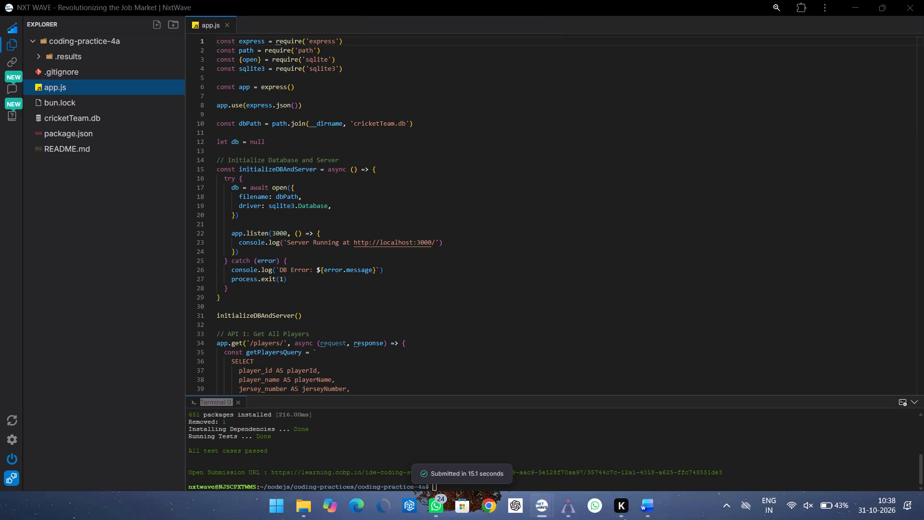
{"action": "key", "text": "ctrl+minus"}
{"action": "key", "text": "ctrl+minus"}
{"action": "key", "text": "ctrl+minus"}
{"action": "key", "text": "ctrl+minus"}
{"action": "key", "text": "ctrl+minus"}
{"action": "key", "text": "ctrl+minus"}
{"action": "key", "text": "ctrl+minus"}
{"action": "key", "text": "ctrl+minus"}
{"action": "key", "text": "ctrl+minus"}
{"action": "key", "text": "ctrl+minus"}
{"action": "key", "text": "ctrl+minus"}
{"action": "key", "text": "ctrl+minus"}
{"action": "key", "text": "ctrl+minus"}
{"action": "key", "text": "ctrl+minus"}
{"action": "key", "text": "ctrl+minus"}
{"action": "key", "text": "ctrl+minus"}
{"action": "key", "text": "ctrl+minus"}
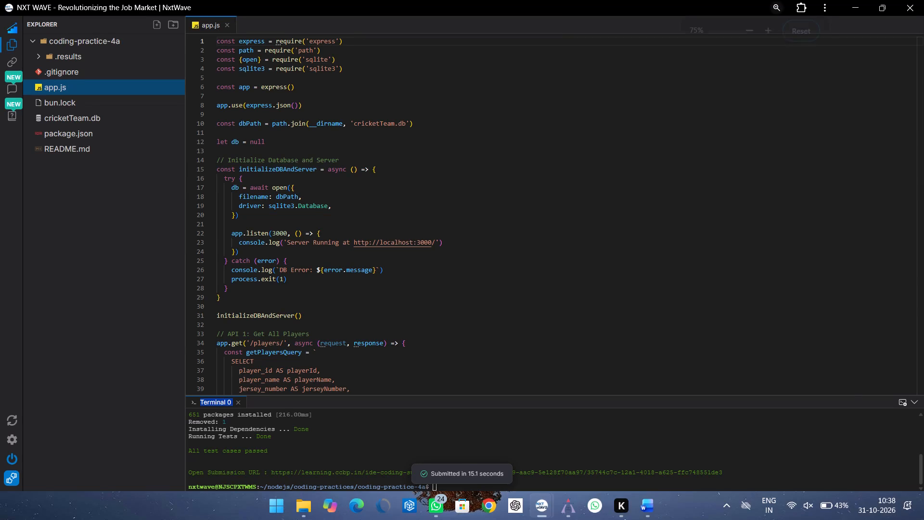
{"action": "key", "text": "ctrl+minus"}
{"action": "key", "text": "ctrl+minus"}
{"action": "key", "text": "ctrl+minus"}
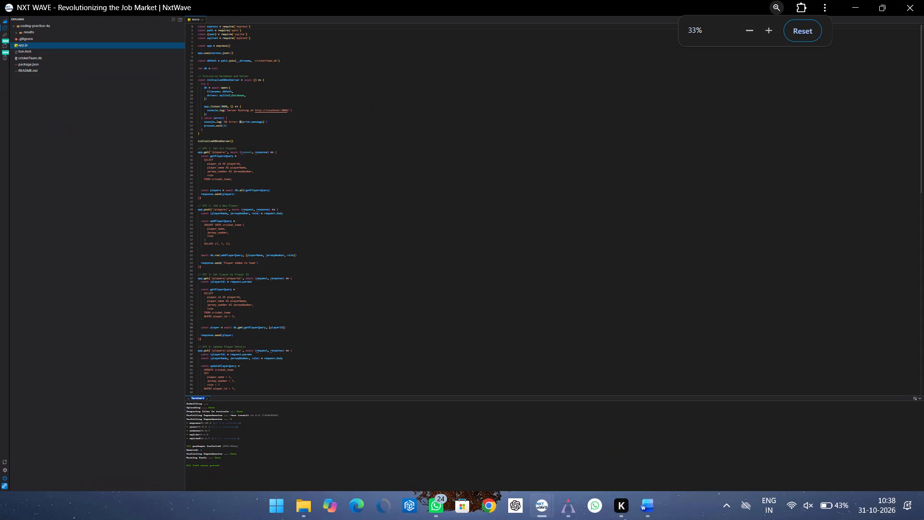
{"action": "key", "text": "ctrl+equal"}
{"action": "key", "text": "ctrl+equal"}
{"action": "key", "text": "ctrl+equal"}
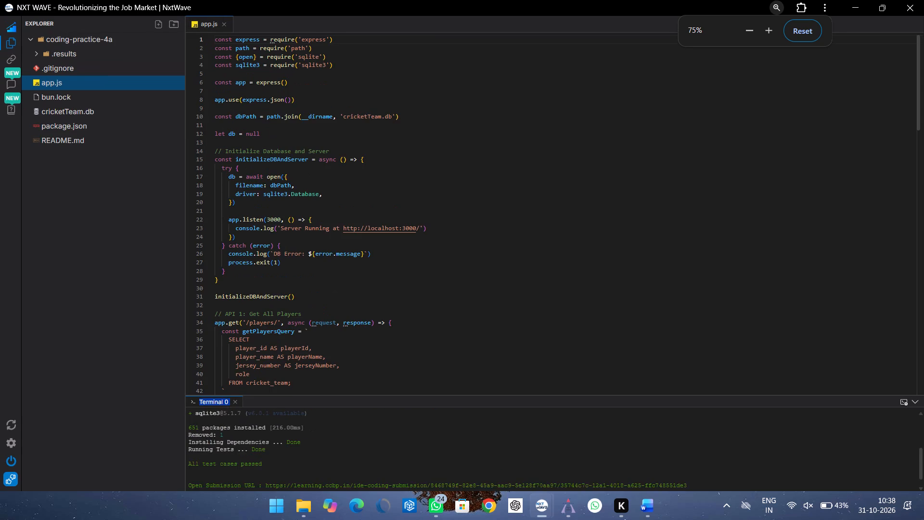
{"action": "key", "text": "ctrl+equal"}
{"action": "key", "text": "ctrl+minus"}
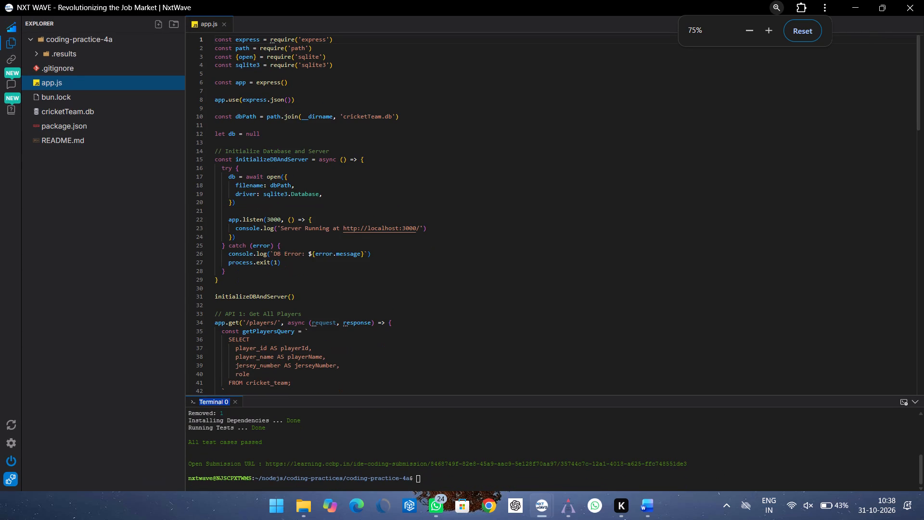
{"action": "left_click", "coordinate": [534, 381]}
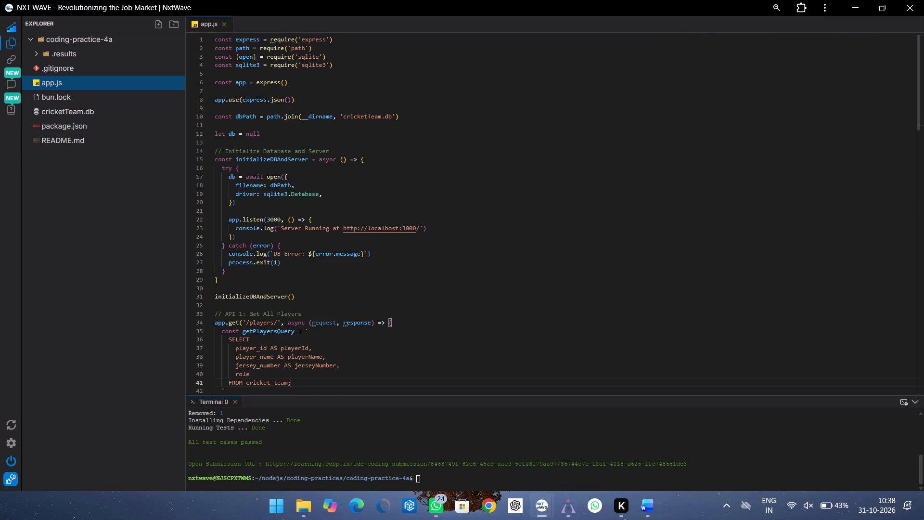
{"action": "key", "text": "Print"}
{"action": "left_click", "coordinate": [659, 299]}
Open the submission URL from the IDE terminal, capture the Cricket Team submission details page, and return to the Word report.
{"action": "key", "text": "alt+Tab"}
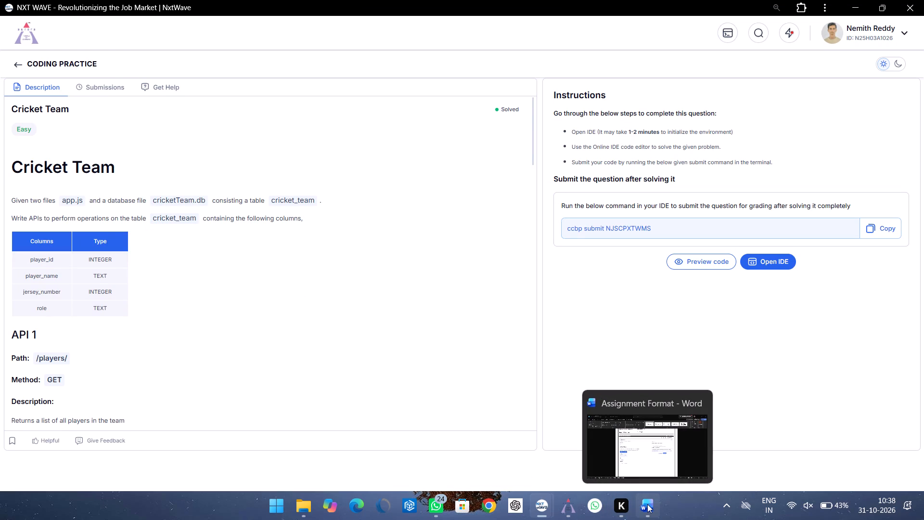
{"action": "key", "text": "alt+Tab"}
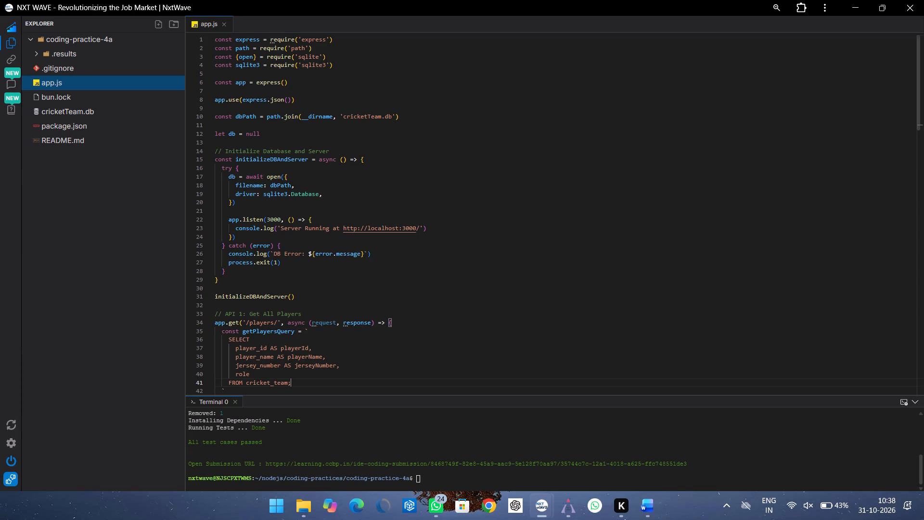
{"action": "left_click", "coordinate": [471, 466]}
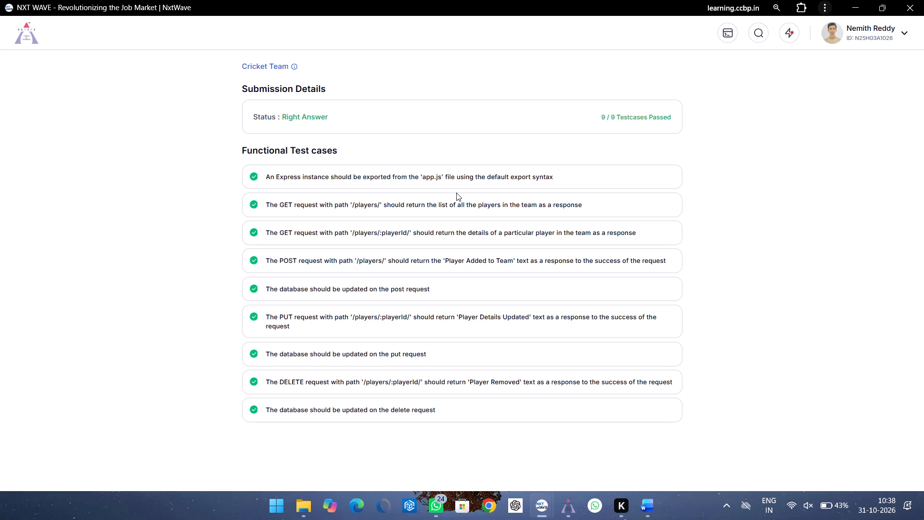
{"action": "key", "text": "Print"}
{"action": "left_click", "coordinate": [458, 193]}
{"action": "key", "text": "alt+Tab"}
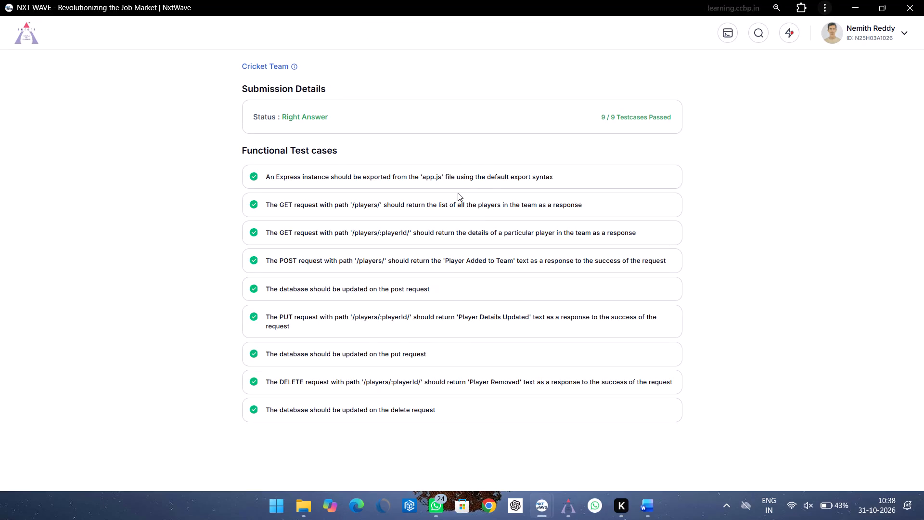
{"action": "left_click", "coordinate": [649, 515]}
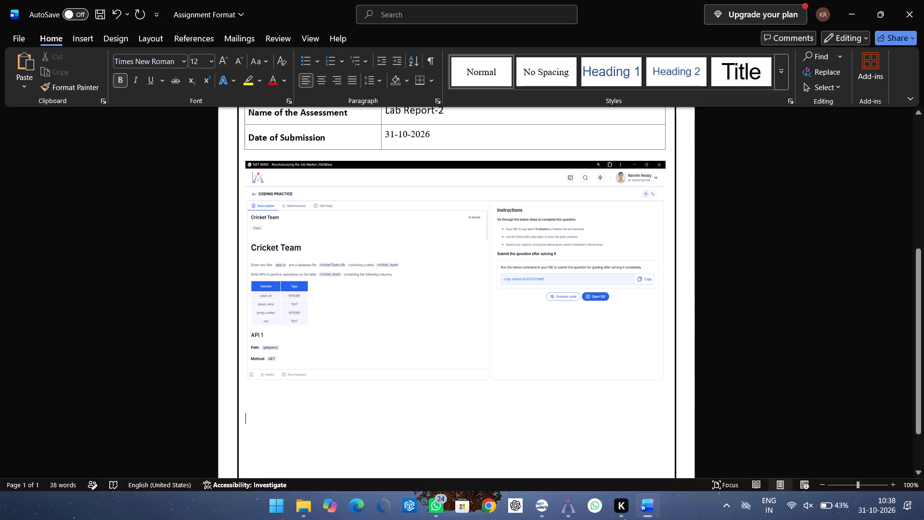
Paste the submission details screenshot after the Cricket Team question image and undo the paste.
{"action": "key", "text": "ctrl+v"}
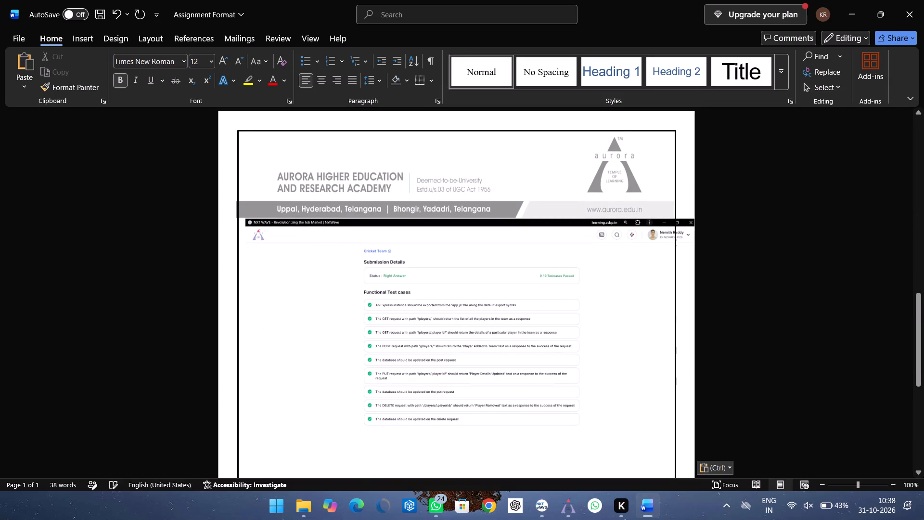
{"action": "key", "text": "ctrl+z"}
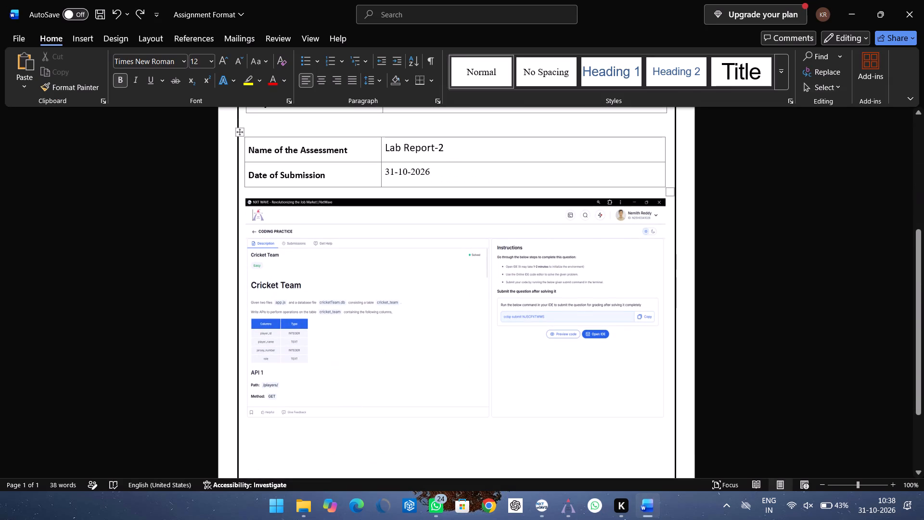
Paste the app.js code screenshot from the clipboard history after the Cricket Team question image.
{"action": "key", "text": "super+v"}
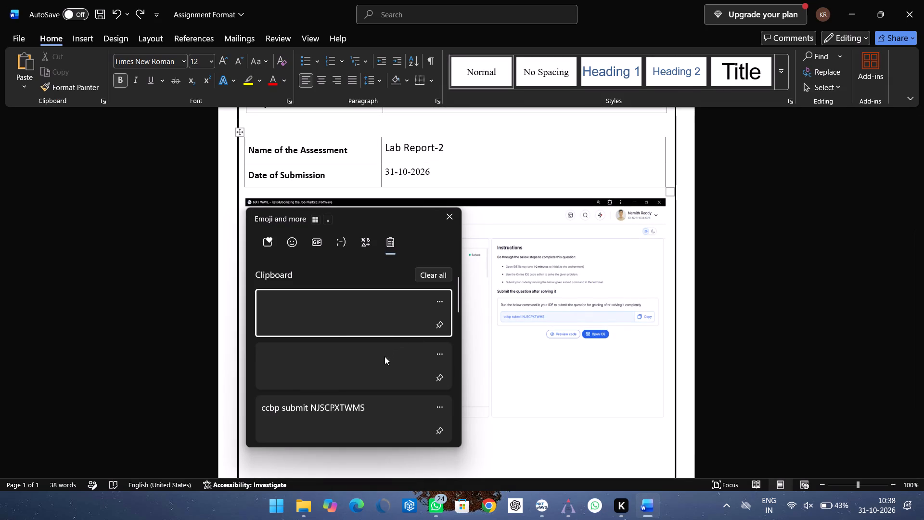
{"action": "left_click", "coordinate": [382, 366]}
{"action": "key", "text": "ctrl+v"}
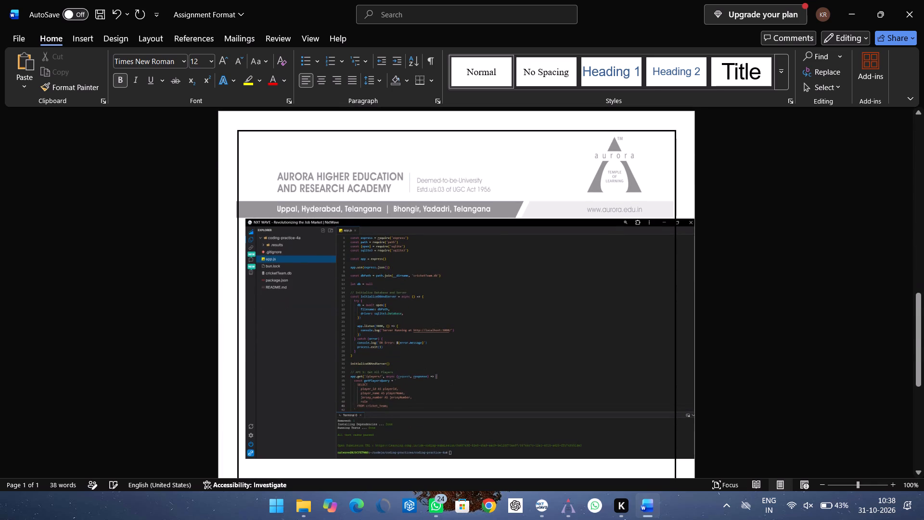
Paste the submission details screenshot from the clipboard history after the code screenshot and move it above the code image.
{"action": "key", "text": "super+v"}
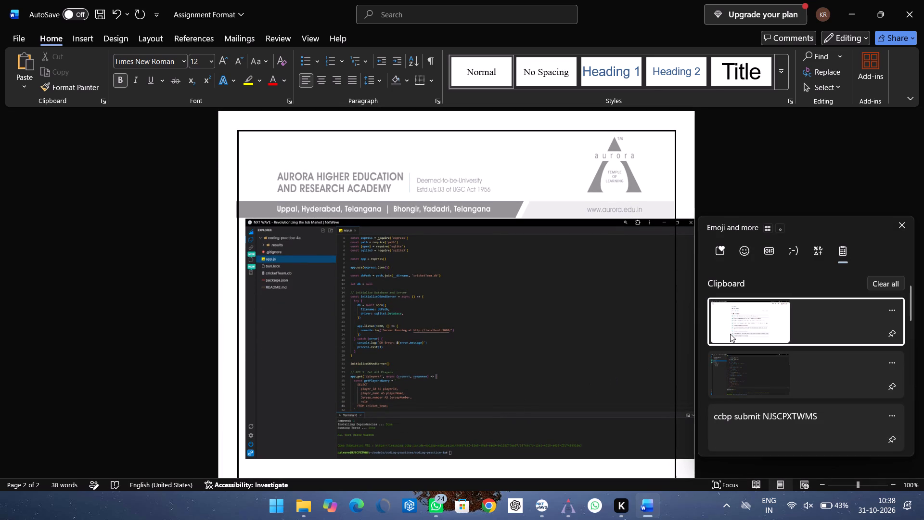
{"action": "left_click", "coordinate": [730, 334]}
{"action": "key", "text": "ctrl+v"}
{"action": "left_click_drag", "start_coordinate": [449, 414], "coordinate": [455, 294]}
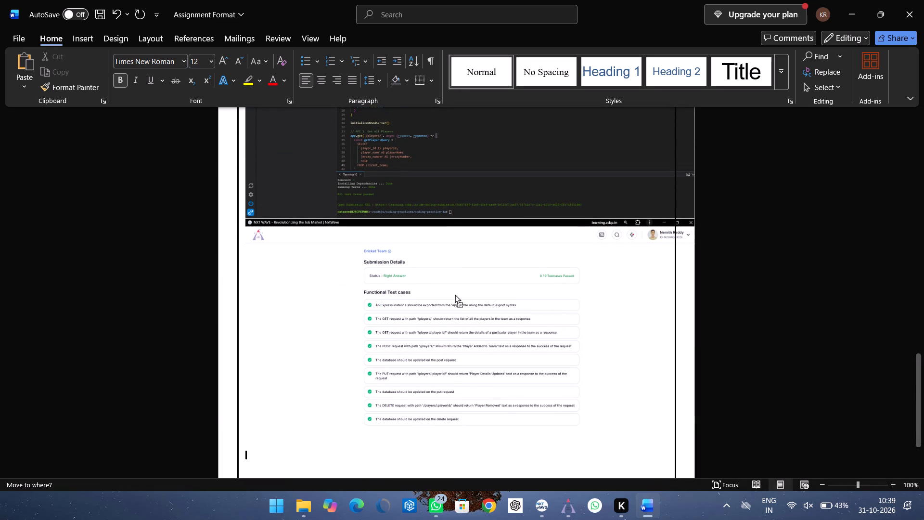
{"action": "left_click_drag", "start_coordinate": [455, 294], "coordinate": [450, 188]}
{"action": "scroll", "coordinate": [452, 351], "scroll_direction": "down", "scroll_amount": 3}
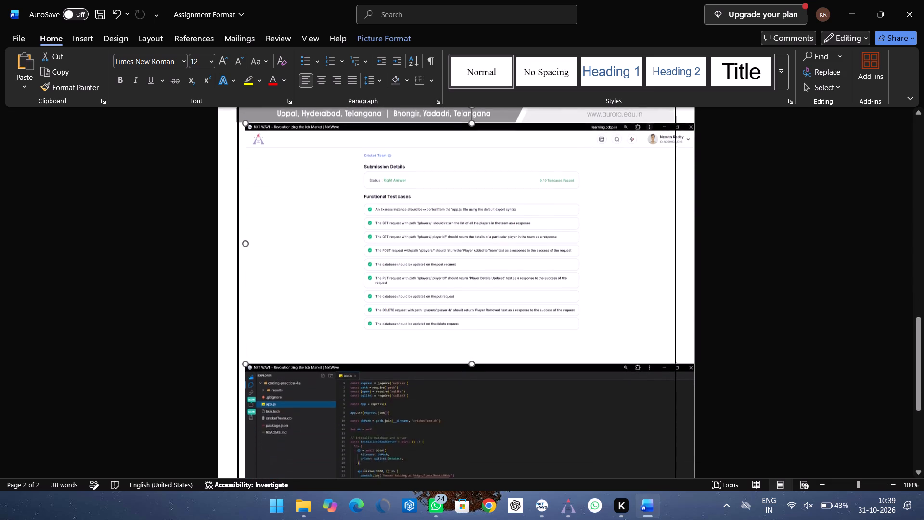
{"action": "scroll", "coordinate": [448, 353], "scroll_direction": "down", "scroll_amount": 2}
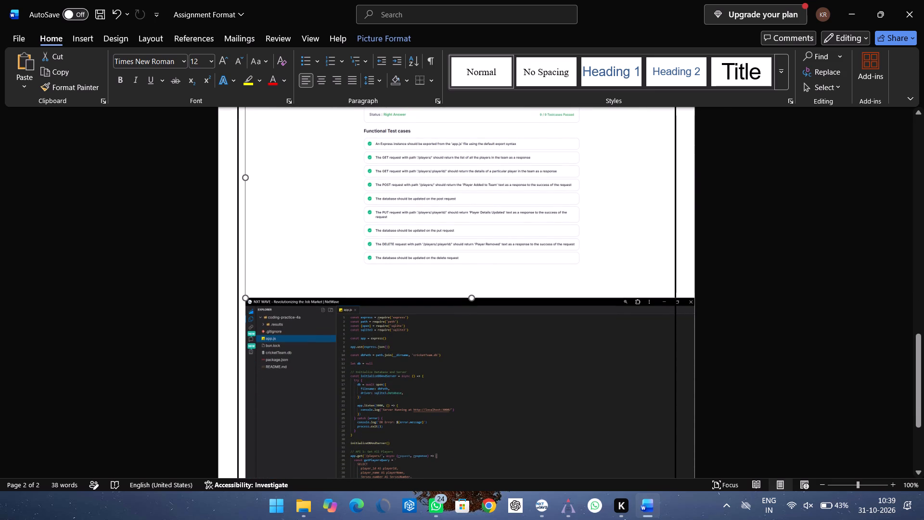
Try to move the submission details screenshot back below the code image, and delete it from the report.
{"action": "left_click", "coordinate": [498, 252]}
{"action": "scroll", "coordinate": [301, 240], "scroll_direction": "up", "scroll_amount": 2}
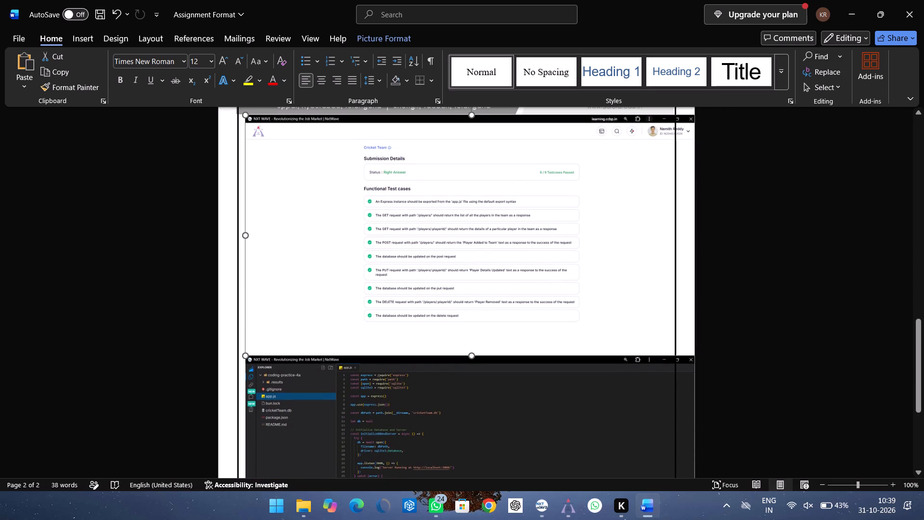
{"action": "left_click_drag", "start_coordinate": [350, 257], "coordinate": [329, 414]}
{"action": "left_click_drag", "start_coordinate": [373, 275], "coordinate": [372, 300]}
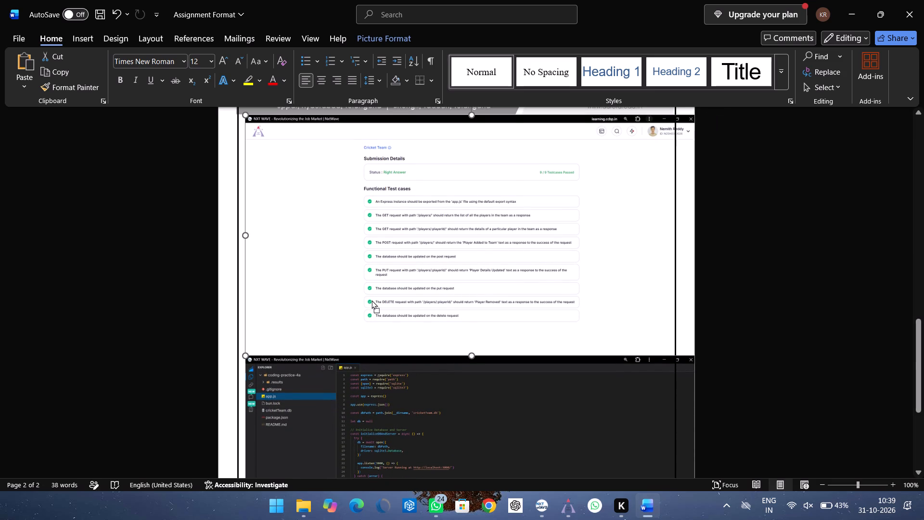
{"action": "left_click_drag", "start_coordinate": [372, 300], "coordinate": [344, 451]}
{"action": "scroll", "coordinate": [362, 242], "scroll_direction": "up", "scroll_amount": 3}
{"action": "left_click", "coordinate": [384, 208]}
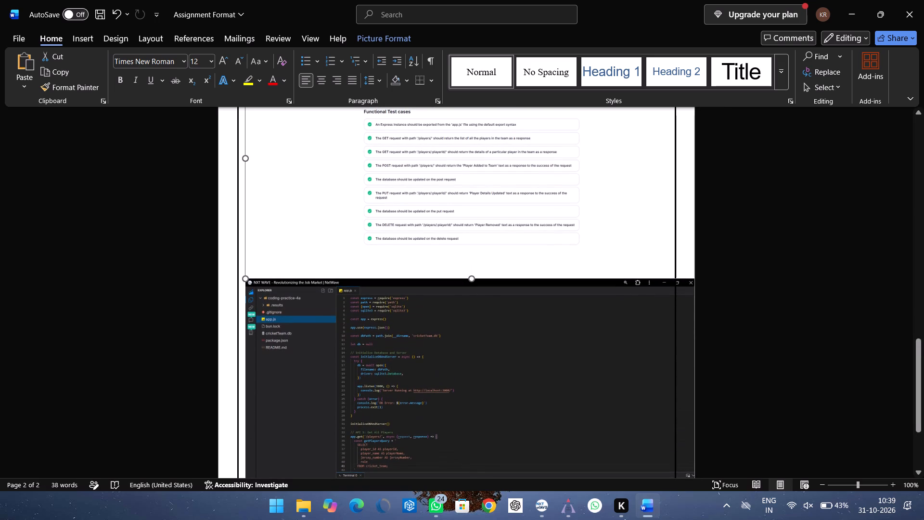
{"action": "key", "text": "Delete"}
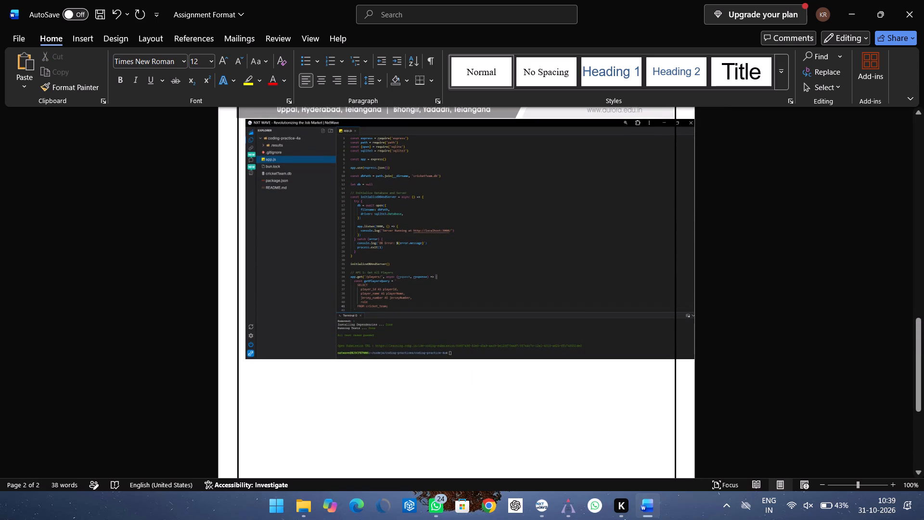
Narrow the app.js code screenshot to fit inside the page border and start a new line below it.
{"action": "left_click", "coordinate": [539, 286]}
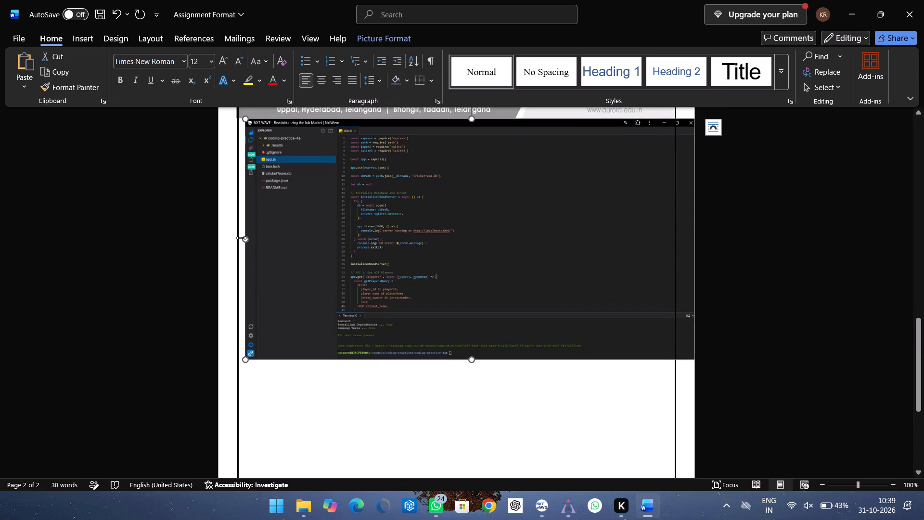
{"action": "left_click_drag", "start_coordinate": [241, 238], "coordinate": [280, 240]}
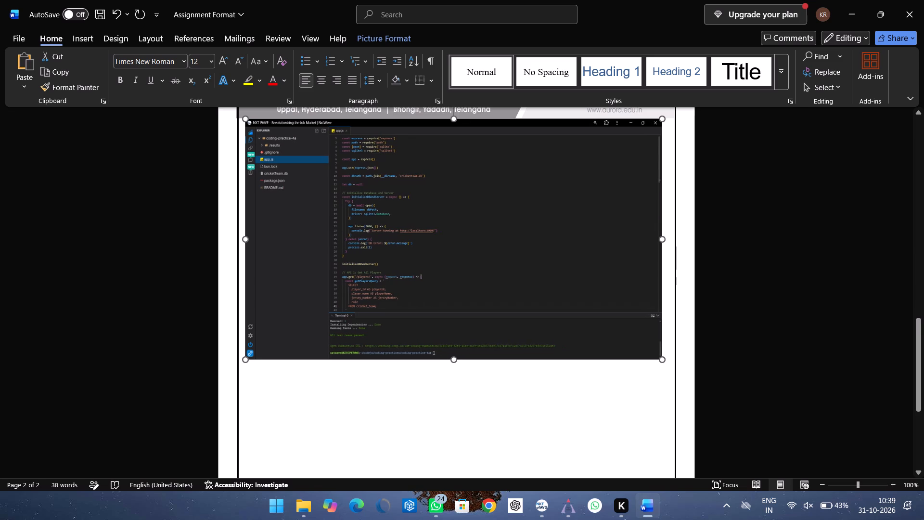
{"action": "left_click_drag", "start_coordinate": [280, 240], "coordinate": [276, 240]}
{"action": "left_click", "coordinate": [680, 341]}
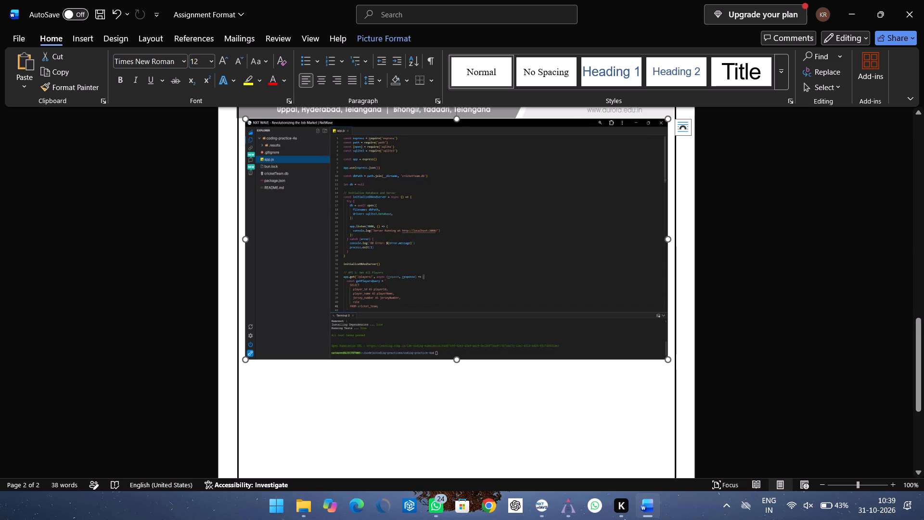
{"action": "key", "text": "Return"}
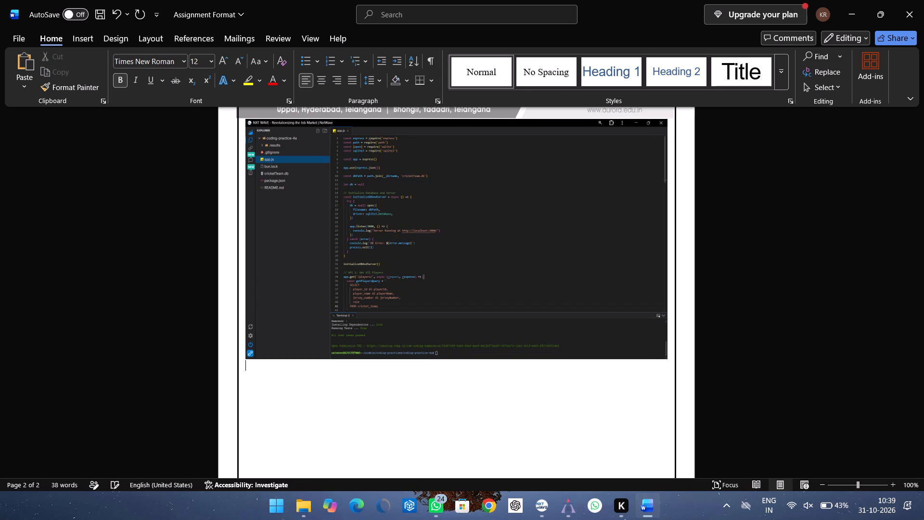
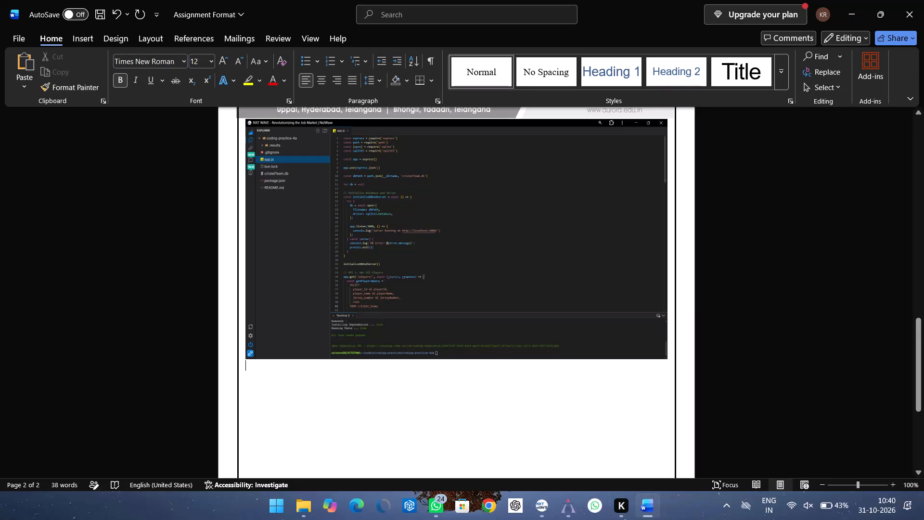
Paste the Cricket Team submission details screenshot from the clipboard history on a new line below the app.js code image.
{"action": "left_click", "coordinate": [671, 356]}
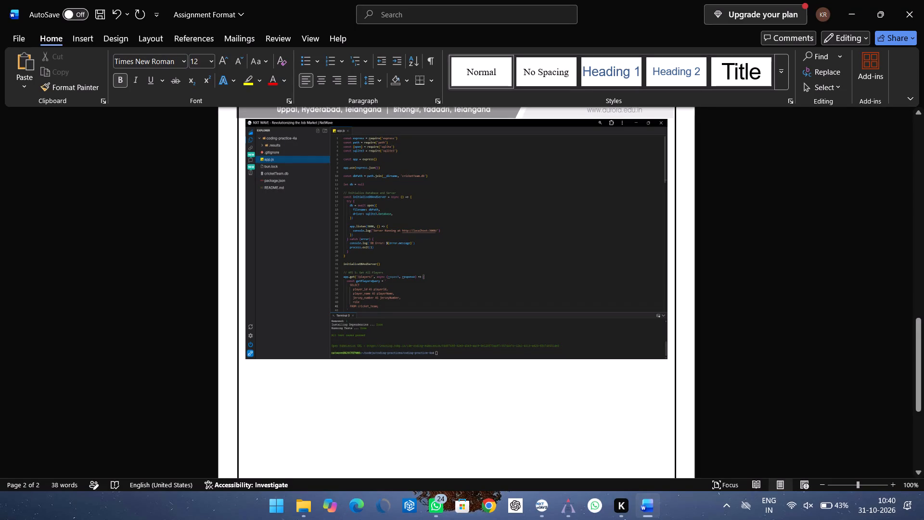
{"action": "key", "text": "Return"}
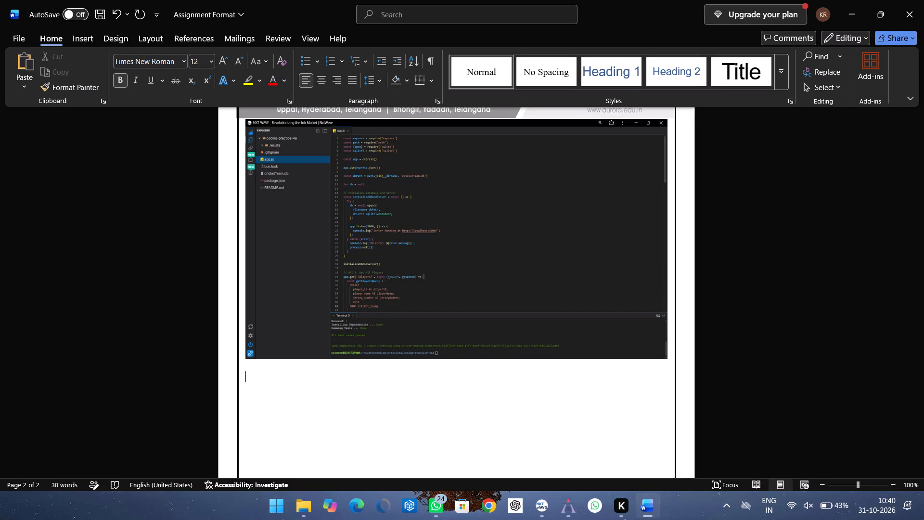
{"action": "key", "text": "alt+Tab"}
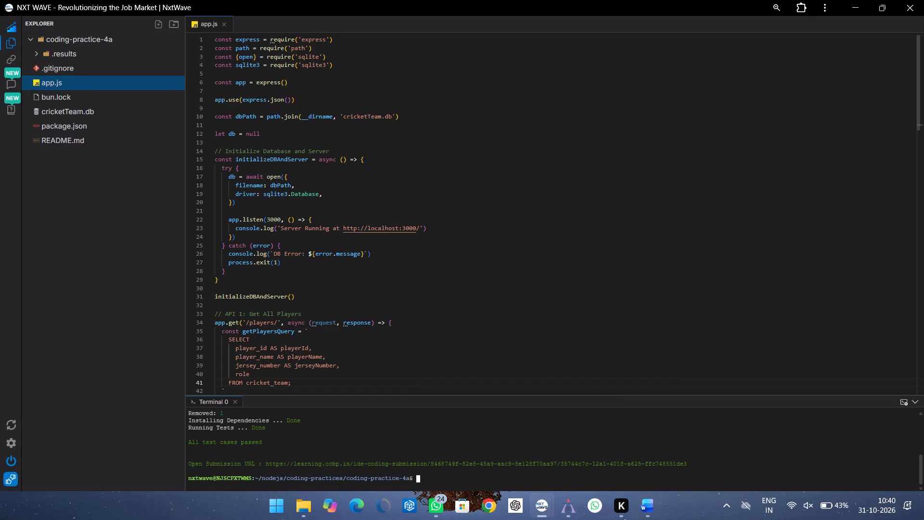
{"action": "key", "text": "alt+Tab"}
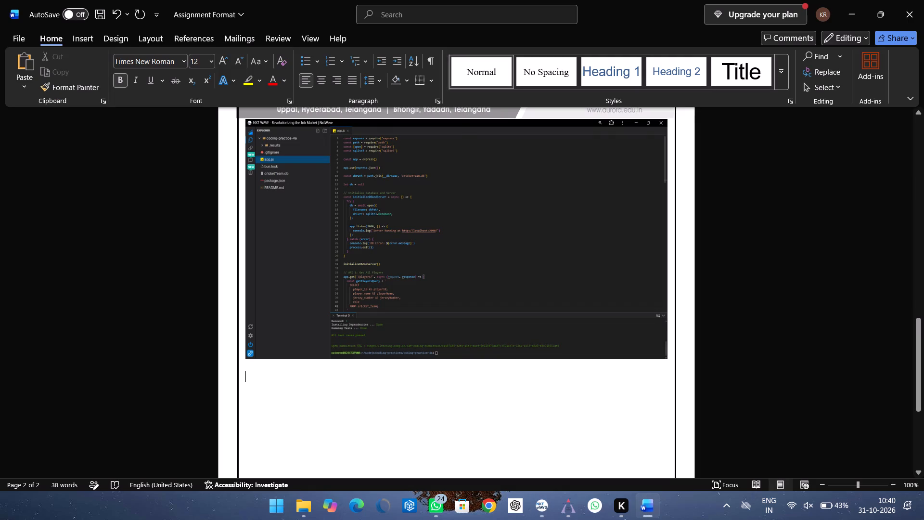
{"action": "key", "text": "super+v"}
{"action": "left_click", "coordinate": [310, 226]}
{"action": "key", "text": "ctrl+v"}
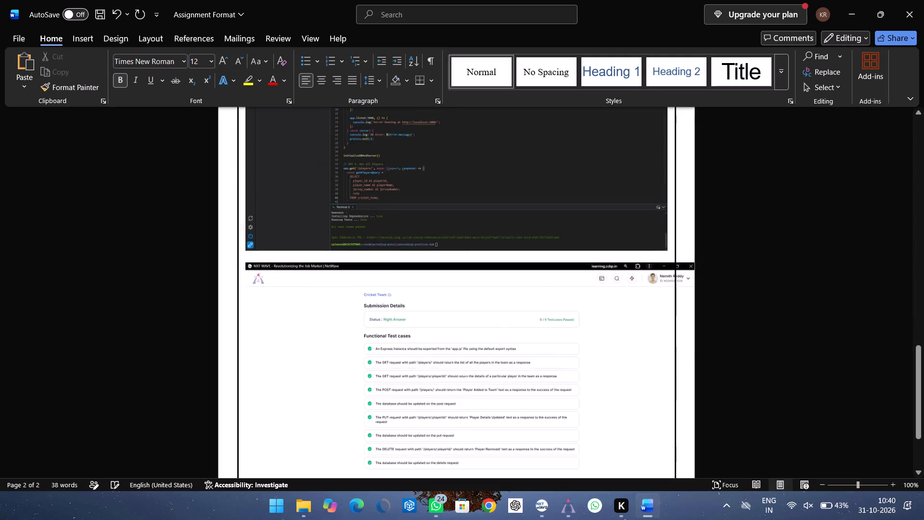
Narrow the submission details screenshot to fit inside the page border and check the layout of the surrounding pages.
{"action": "left_click", "coordinate": [395, 349]}
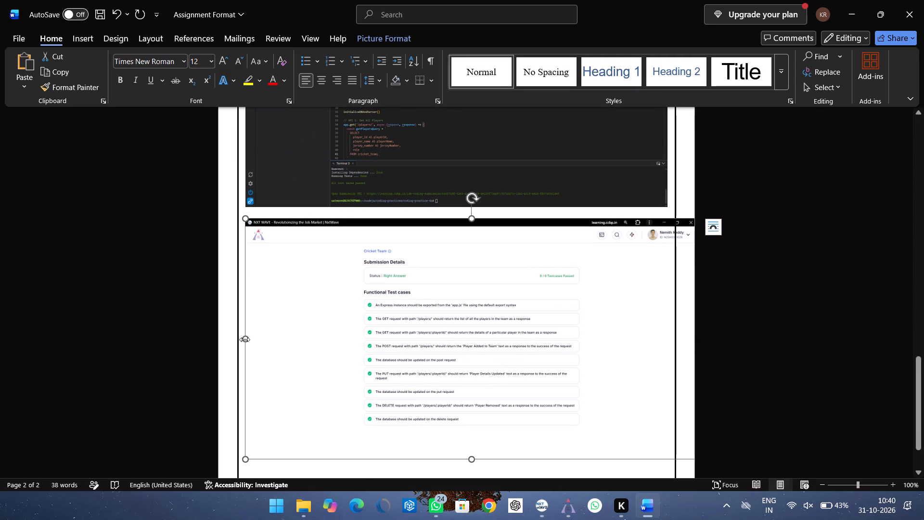
{"action": "left_click_drag", "start_coordinate": [244, 339], "coordinate": [273, 339]}
{"action": "scroll", "coordinate": [402, 287], "scroll_direction": "up", "scroll_amount": 3}
{"action": "left_click", "coordinate": [842, 153]}
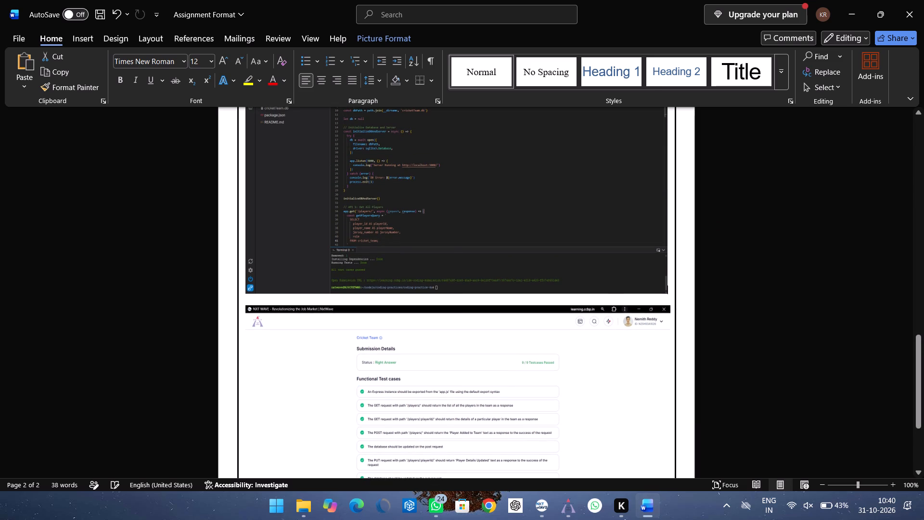
{"action": "scroll", "coordinate": [814, 199], "scroll_direction": "up", "scroll_amount": 7}
{"action": "scroll", "coordinate": [814, 199], "scroll_direction": "down", "scroll_amount": 3}
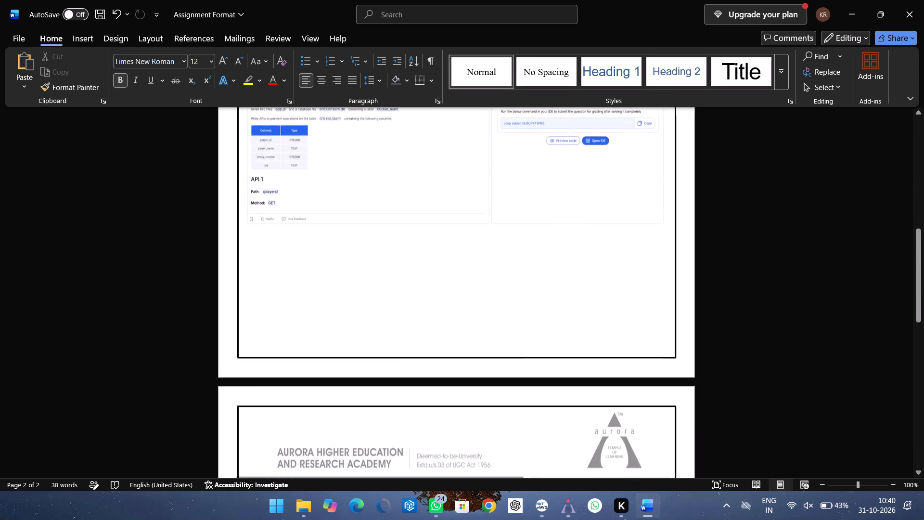
{"action": "scroll", "coordinate": [818, 189], "scroll_direction": "down", "scroll_amount": 12}
{"action": "scroll", "coordinate": [773, 182], "scroll_direction": "down", "scroll_amount": 5}
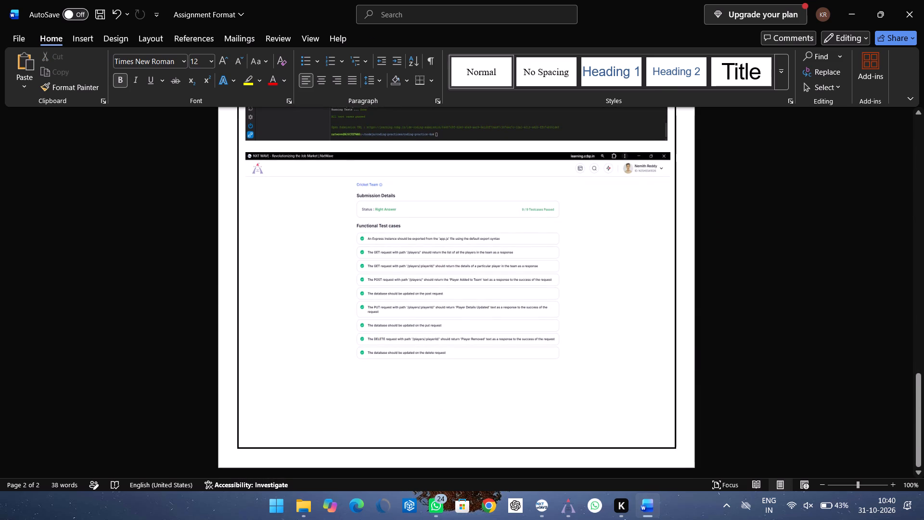
Add two line breaks after the submission details screenshot to continue the report on a third page.
{"action": "left_click", "coordinate": [673, 379]}
{"action": "key", "text": "Return"}
{"action": "key", "text": "Return"}
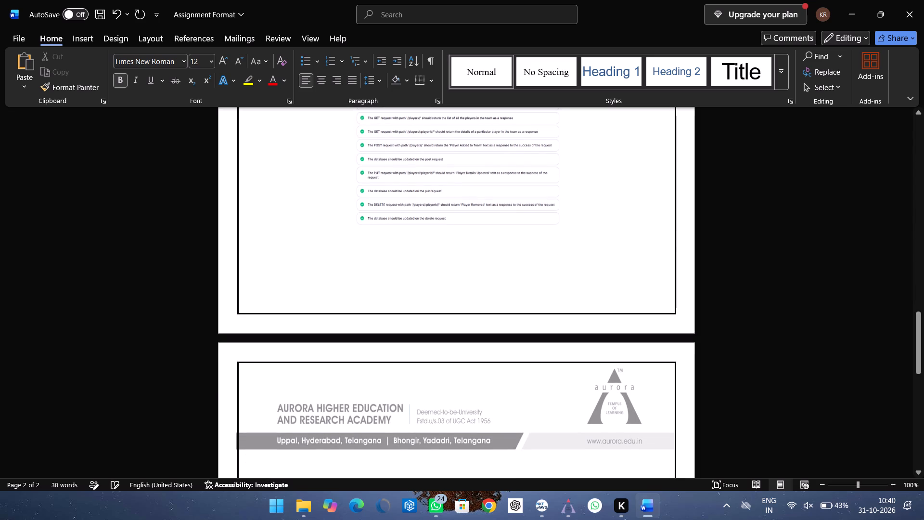
Switch to the NxtWave code editor and close the window with the Cricket Team app.js code.
{"action": "key", "text": "alt+Tab"}
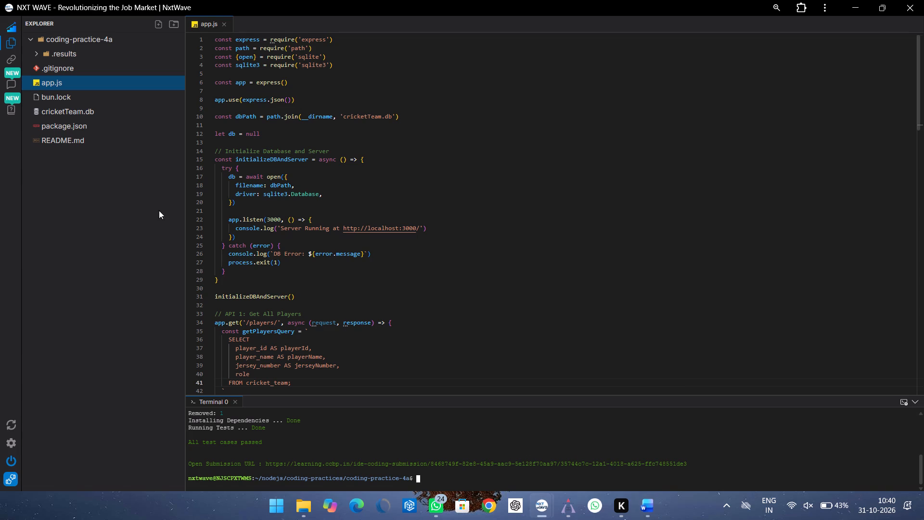
{"action": "left_click", "coordinate": [918, 1]}
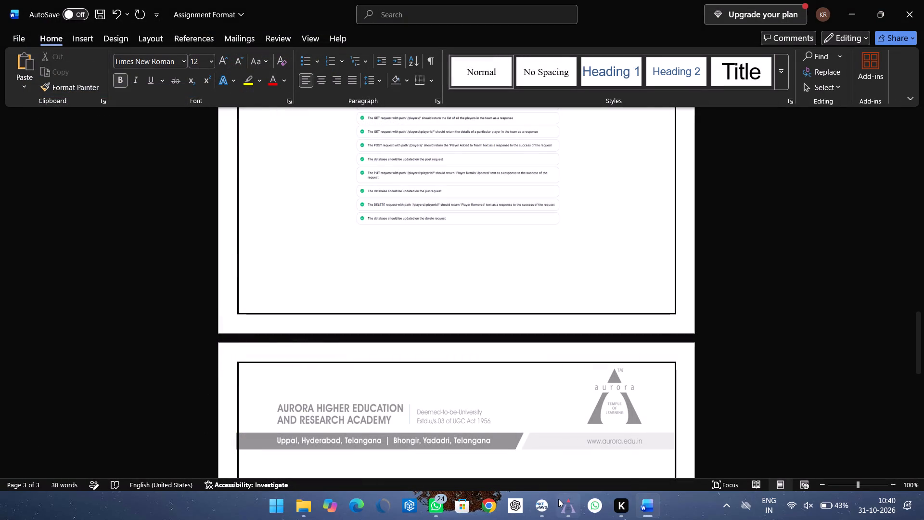
In the NxtWave portal, go back to the Coding Practice list, open the Movies question and capture a screenshot of it.
{"action": "left_click", "coordinate": [538, 505]}
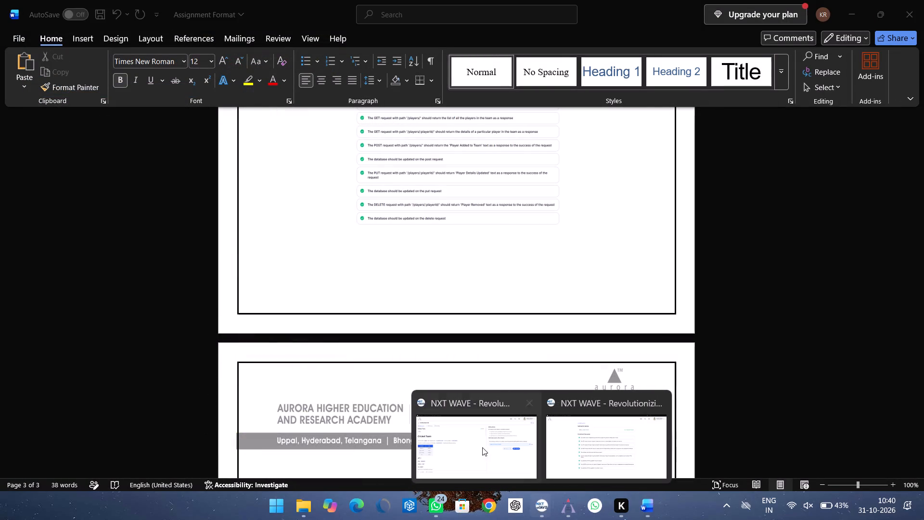
{"action": "left_click", "coordinate": [478, 442]}
{"action": "left_click", "coordinate": [13, 68]}
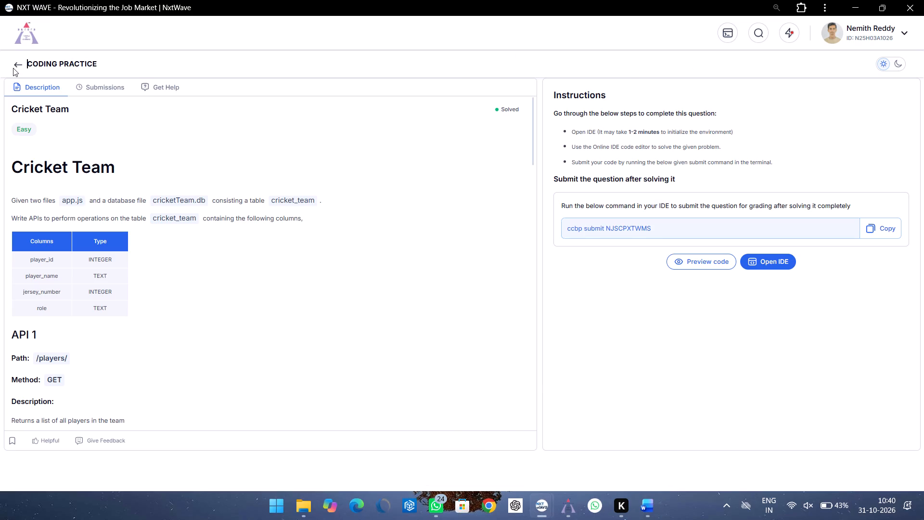
{"action": "left_click", "coordinate": [18, 65]}
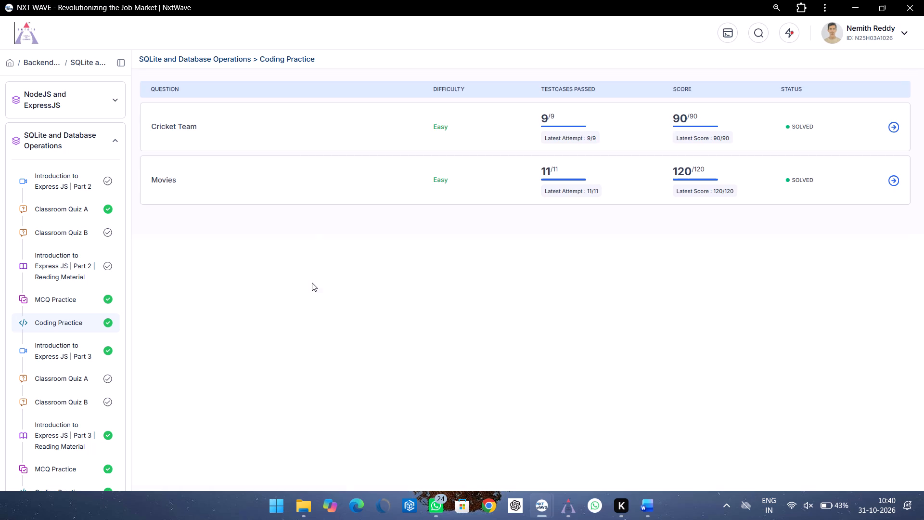
{"action": "left_click", "coordinate": [208, 169]}
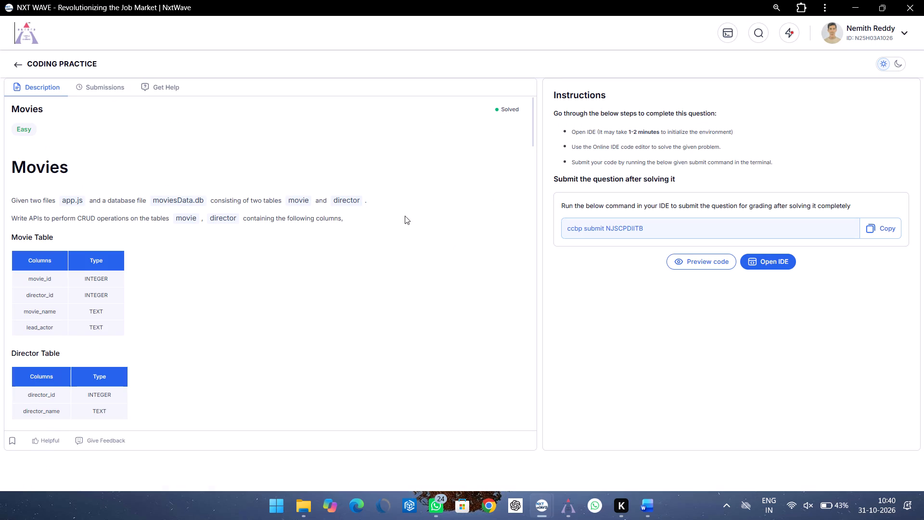
{"action": "key", "text": "Print"}
{"action": "left_click", "coordinate": [405, 216]}
Switch back to Word and paste the Movies question screenshot on a new line on the third page.
{"action": "left_click", "coordinate": [654, 512]}
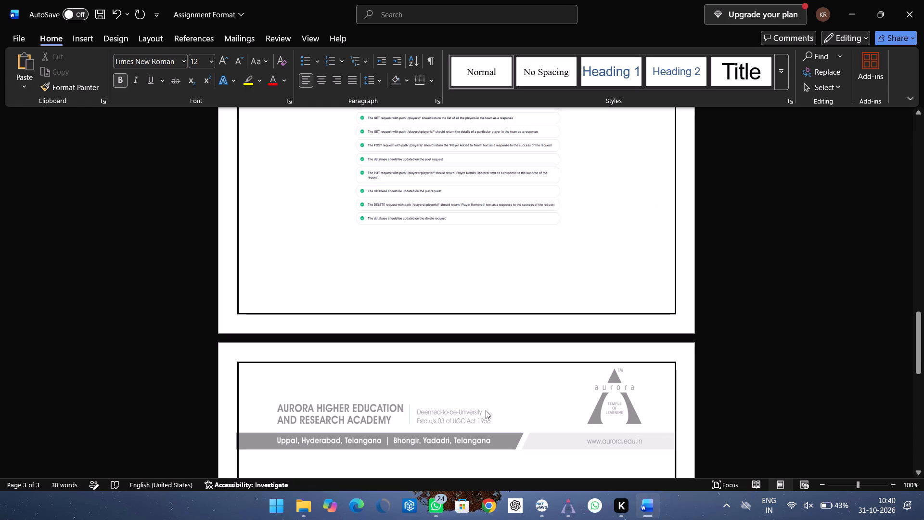
{"action": "key", "text": "Return"}
{"action": "key", "text": "ctrl+v"}
Narrow the Movies question screenshot to fit inside the page border and start a new line below it.
{"action": "left_click", "coordinate": [486, 410]}
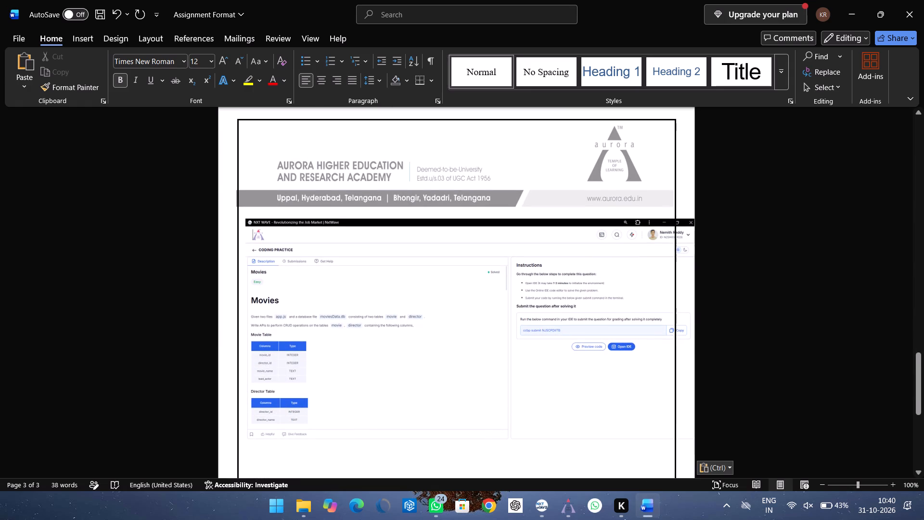
{"action": "left_click_drag", "start_coordinate": [244, 338], "coordinate": [274, 342]}
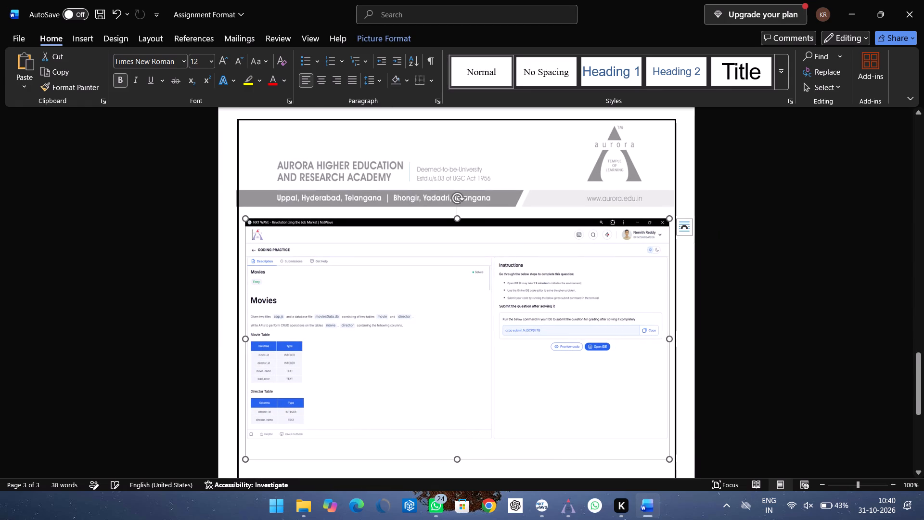
{"action": "left_click", "coordinate": [682, 457]}
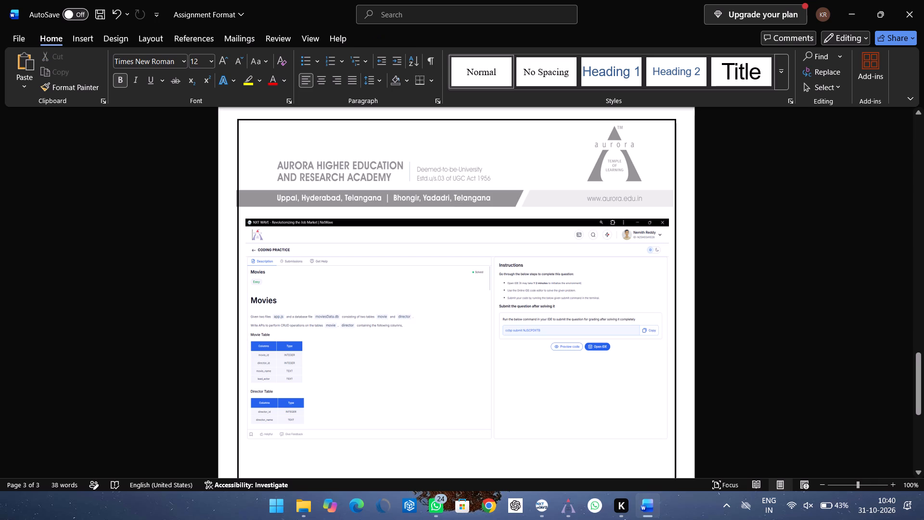
{"action": "key", "text": "Return"}
Switch to the NxtWave portal and open the Movies question in the IDE, agreeing to close the other active session.
{"action": "key", "text": "alt+Tab"}
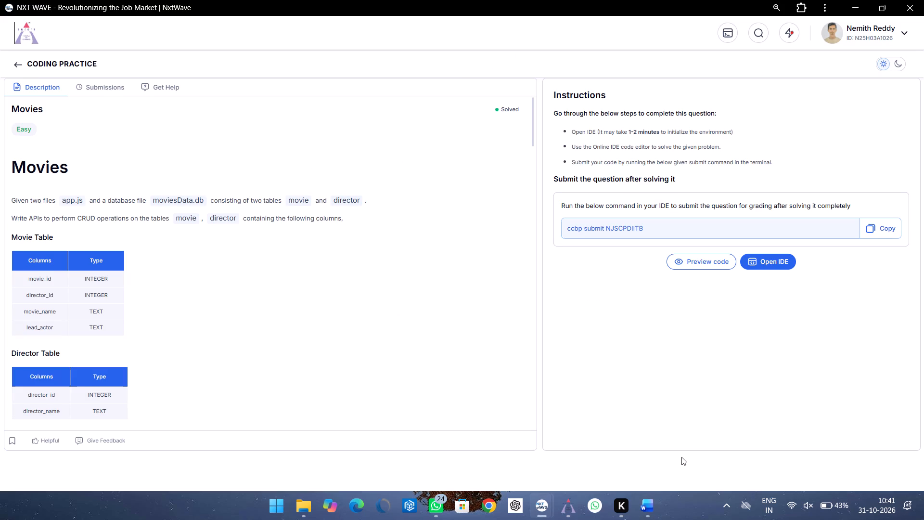
{"action": "left_click", "coordinate": [791, 258]}
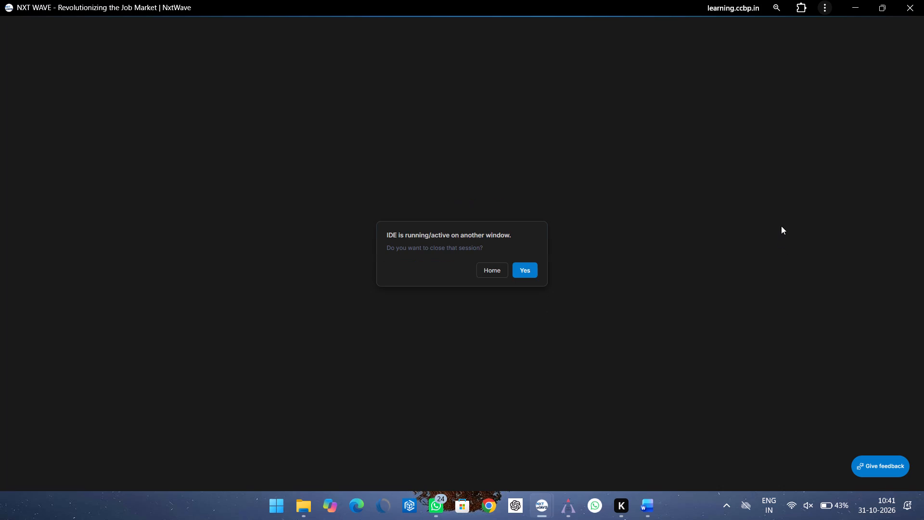
{"action": "left_click", "coordinate": [531, 270]}
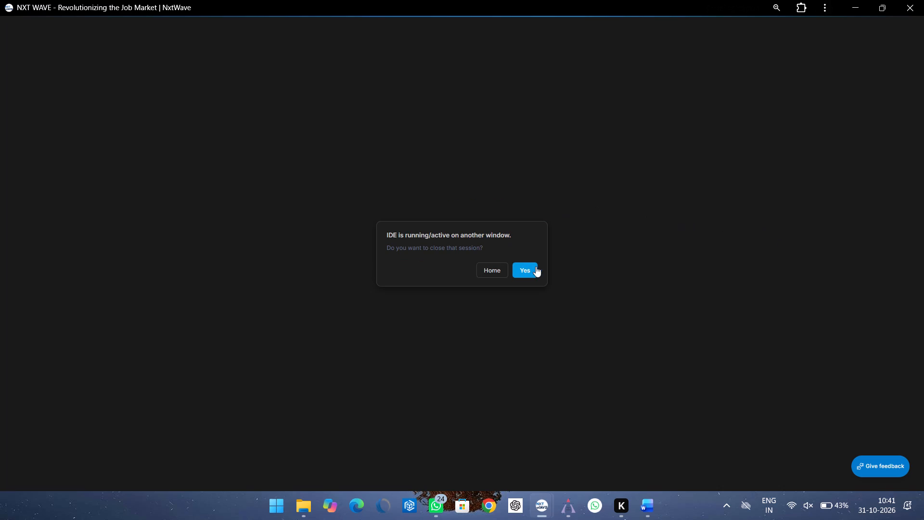
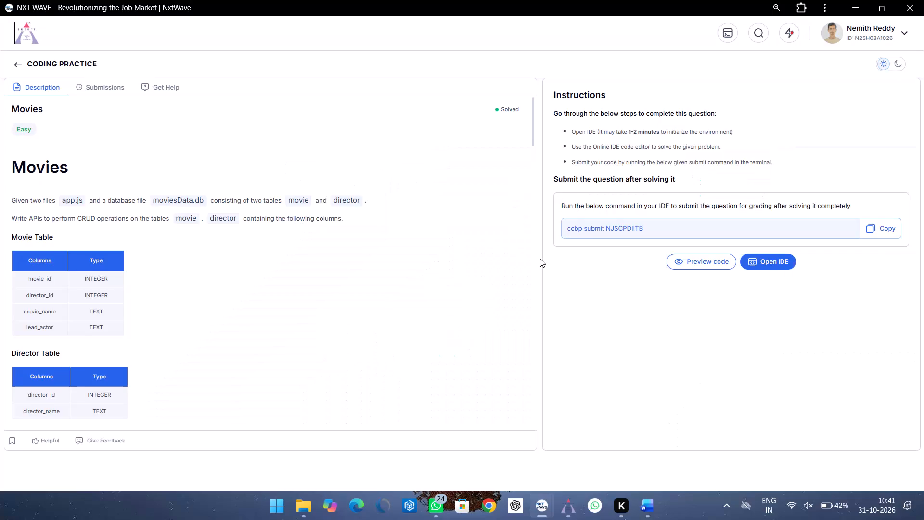
Switch to Word and correct the Student Registration Number on the first page by replacing its second digit with 5.
{"action": "left_click", "coordinate": [643, 509]}
{"action": "scroll", "coordinate": [462, 360], "scroll_direction": "up", "scroll_amount": 20}
{"action": "scroll", "coordinate": [462, 360], "scroll_direction": "up", "scroll_amount": 4}
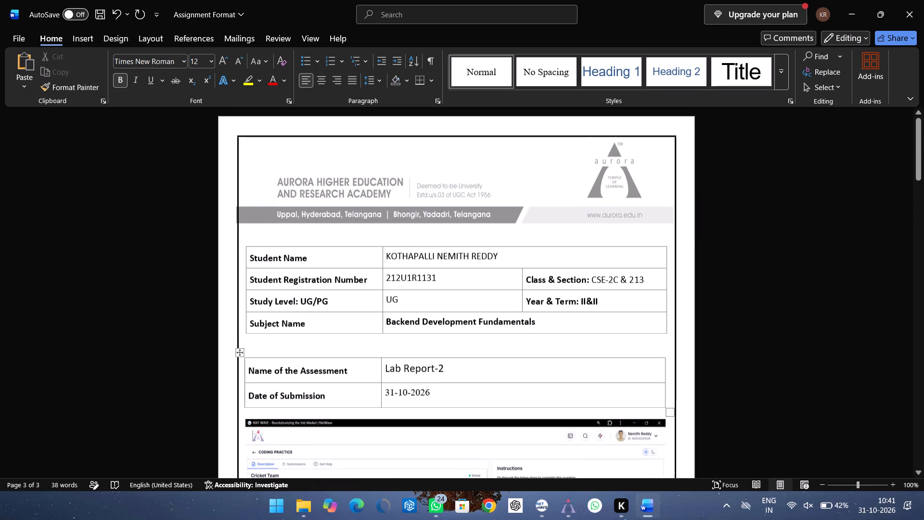
{"action": "left_click", "coordinate": [395, 284]}
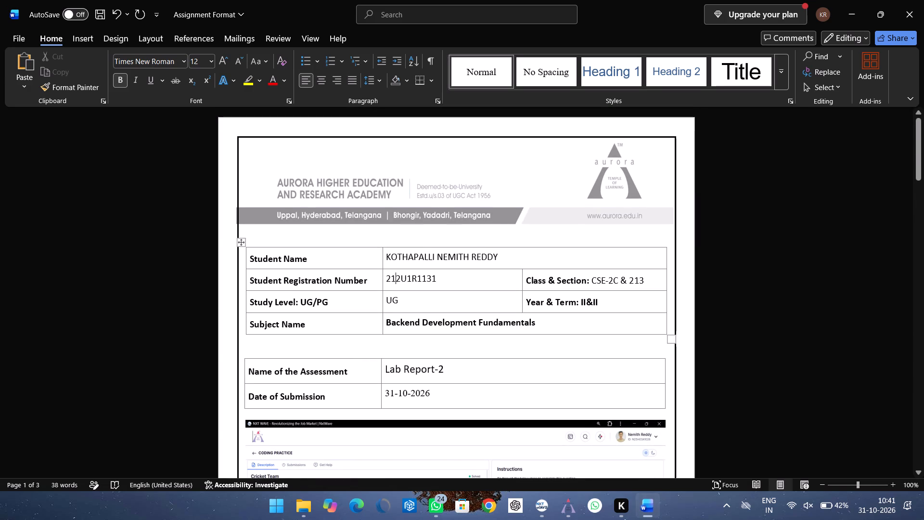
{"action": "key", "text": "BackSpace"}
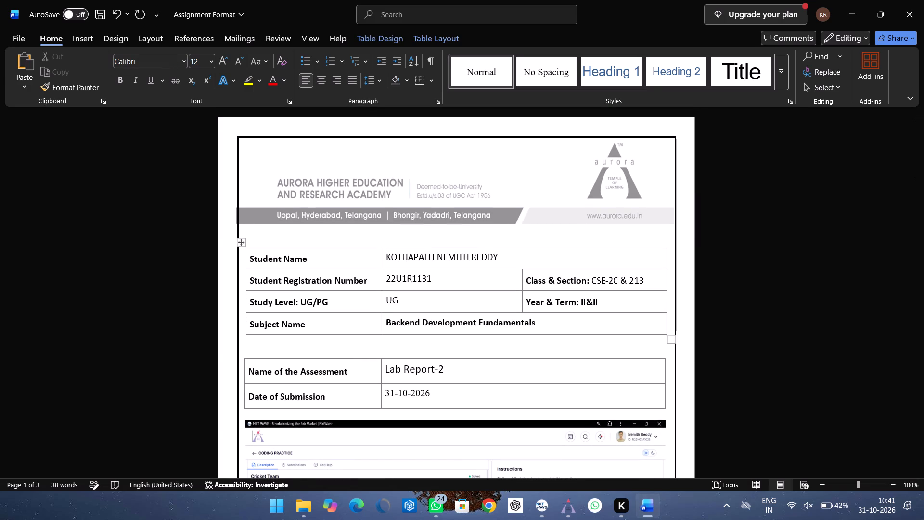
{"action": "key", "text": "5"}
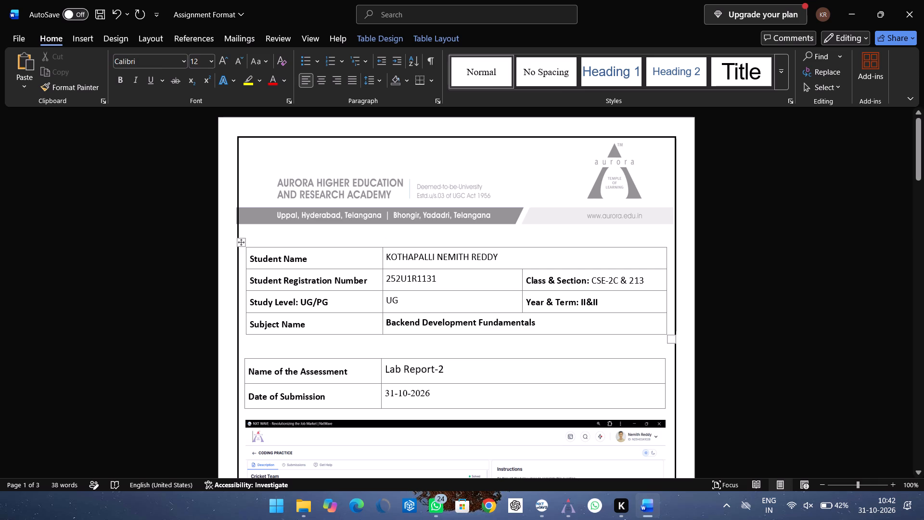
{"action": "left_click", "coordinate": [551, 324]}
Place the insertion point on the empty line below the Movies question screenshot on the third page.
{"action": "scroll", "coordinate": [563, 346], "scroll_direction": "down", "scroll_amount": 2}
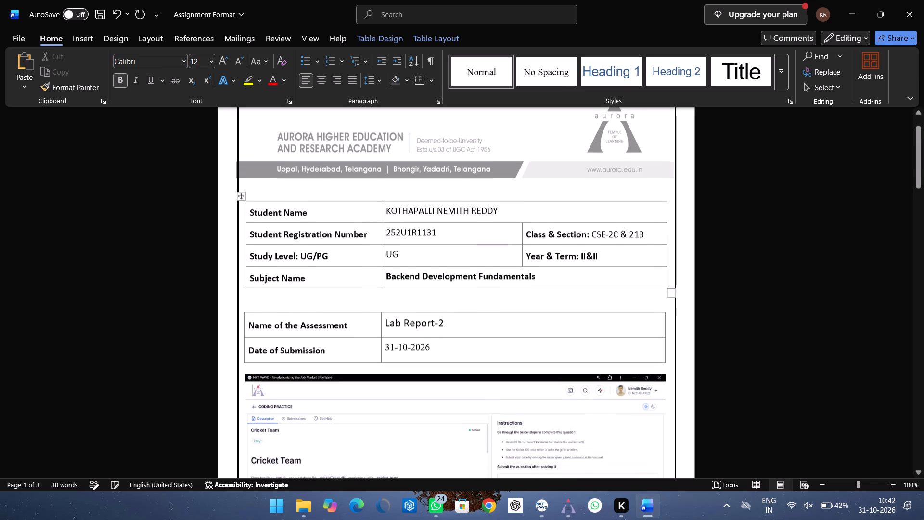
{"action": "scroll", "coordinate": [562, 372], "scroll_direction": "down", "scroll_amount": 8}
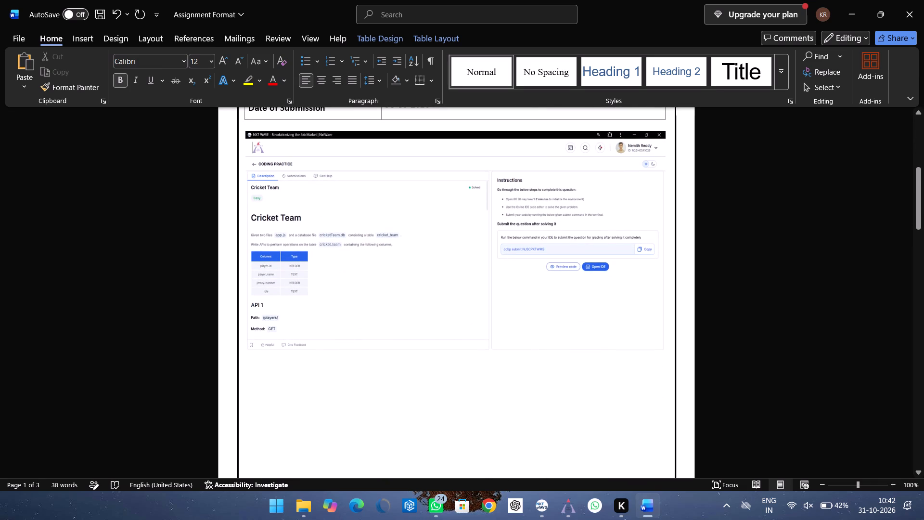
{"action": "scroll", "coordinate": [550, 354], "scroll_direction": "down", "scroll_amount": 12}
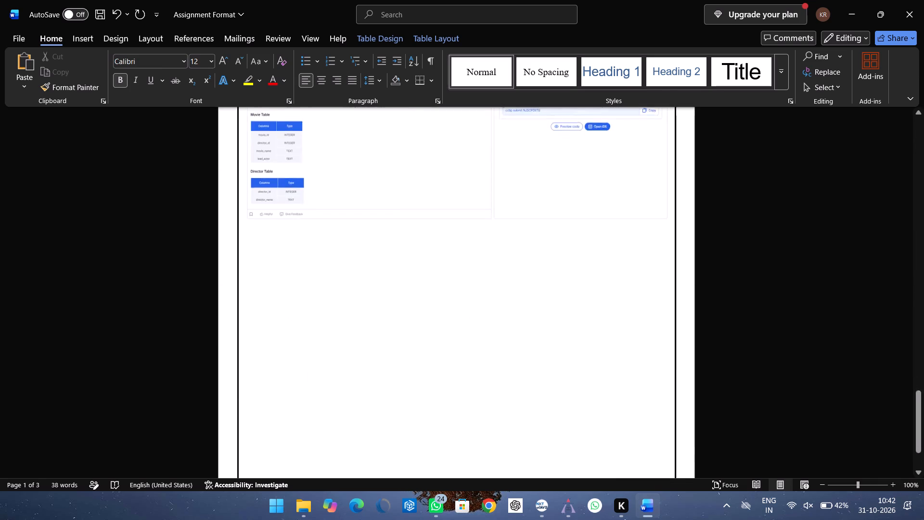
{"action": "scroll", "coordinate": [561, 327], "scroll_direction": "down", "scroll_amount": 3}
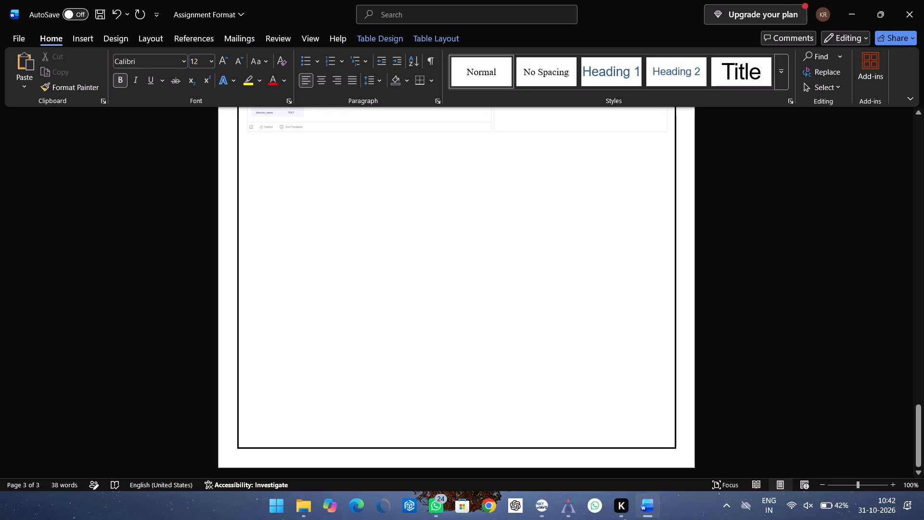
{"action": "left_click", "coordinate": [271, 185]}
Look back over the report from the first-page student details to the Movies question screenshot on the third page.
{"action": "scroll", "coordinate": [247, 192], "scroll_direction": "up", "scroll_amount": 5}
{"action": "scroll", "coordinate": [227, 142], "scroll_direction": "up", "scroll_amount": 9}
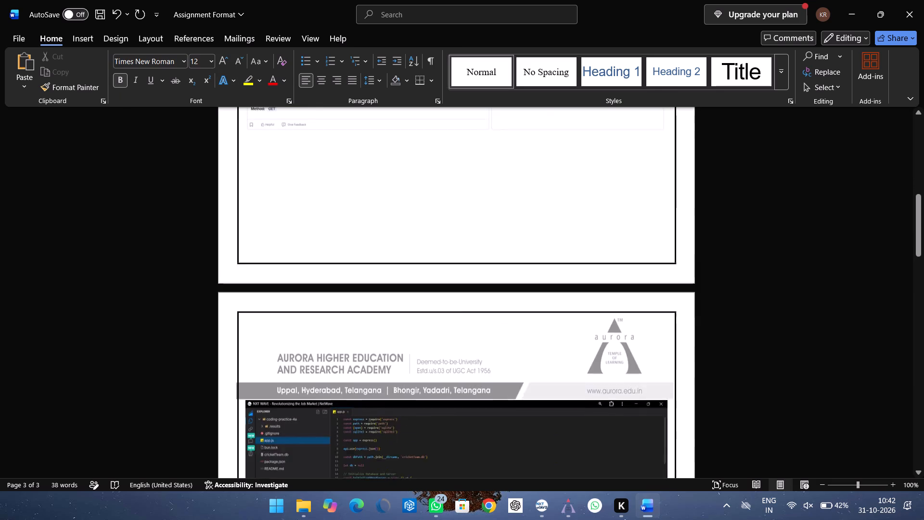
{"action": "scroll", "coordinate": [227, 142], "scroll_direction": "up", "scroll_amount": 3}
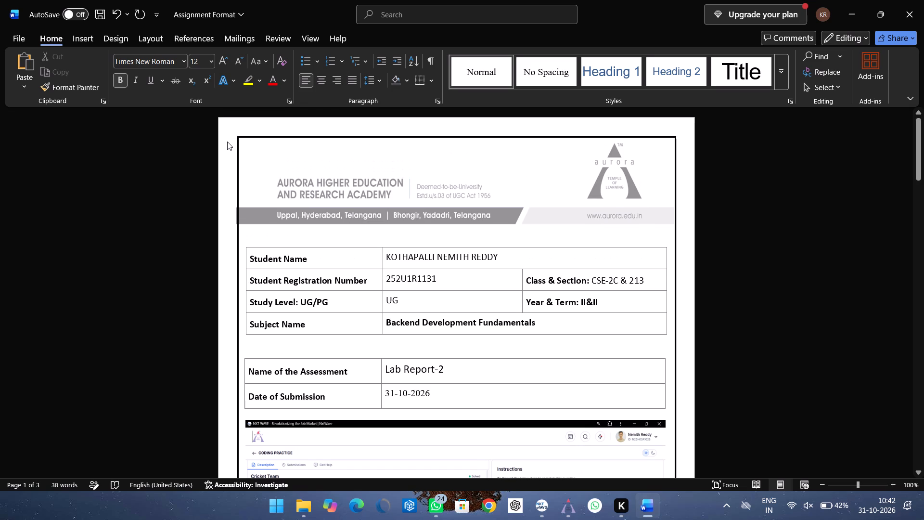
{"action": "scroll", "coordinate": [227, 142], "scroll_direction": "down", "scroll_amount": 9}
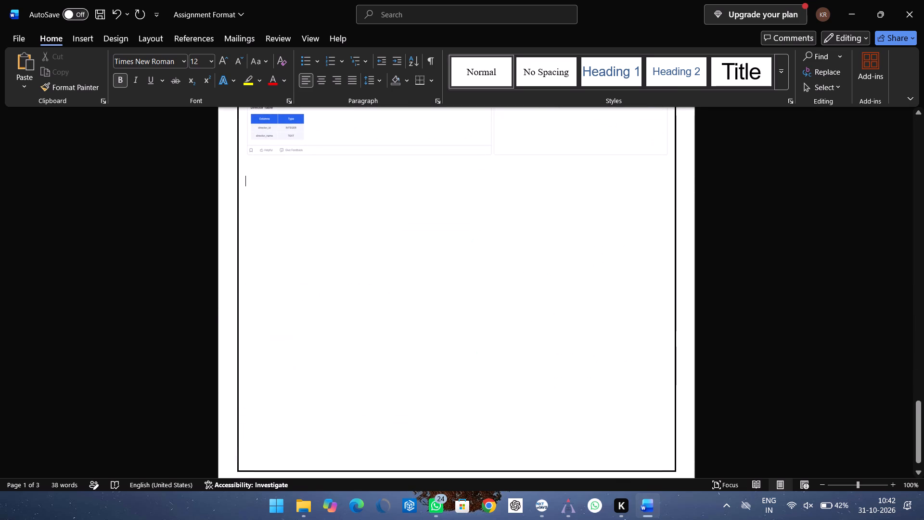
{"action": "scroll", "coordinate": [227, 142], "scroll_direction": "up", "scroll_amount": 2}
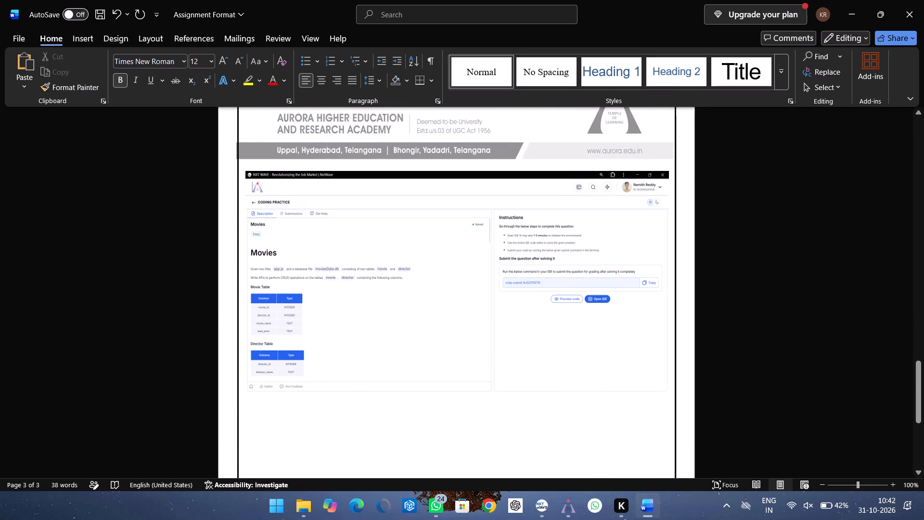
Switch to the NxtWave portal, open the Movies question in the IDE and open app.js from the coding-practice-5a folder.
{"action": "key", "text": "alt+Tab"}
{"action": "key", "text": "alt+Tab"}
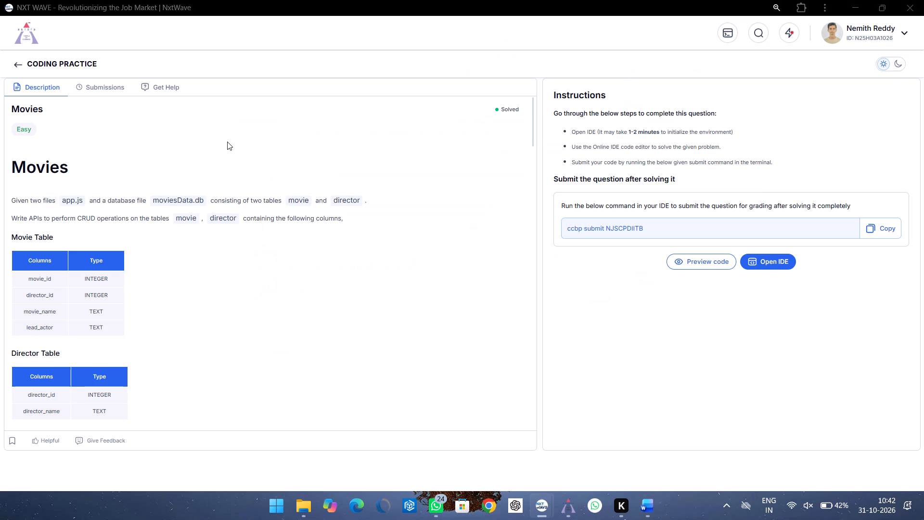
{"action": "key", "text": "alt+Tab"}
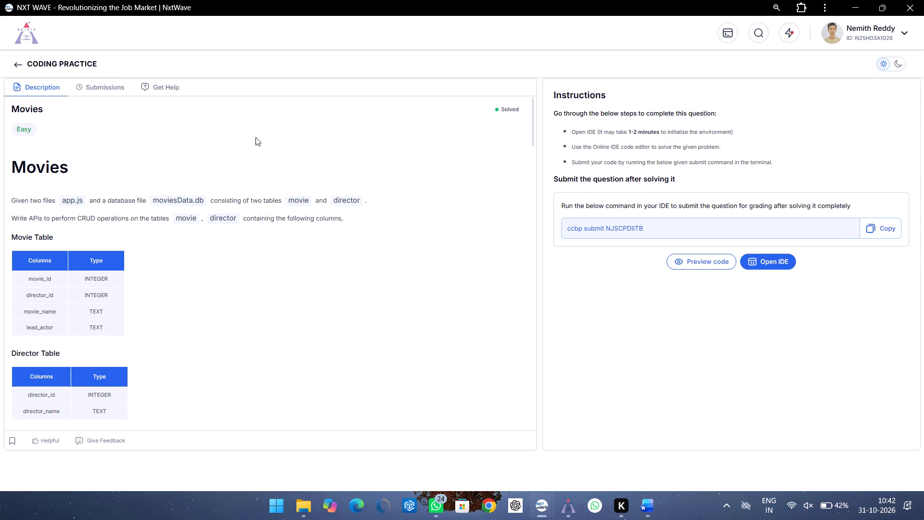
{"action": "left_click", "coordinate": [760, 260]}
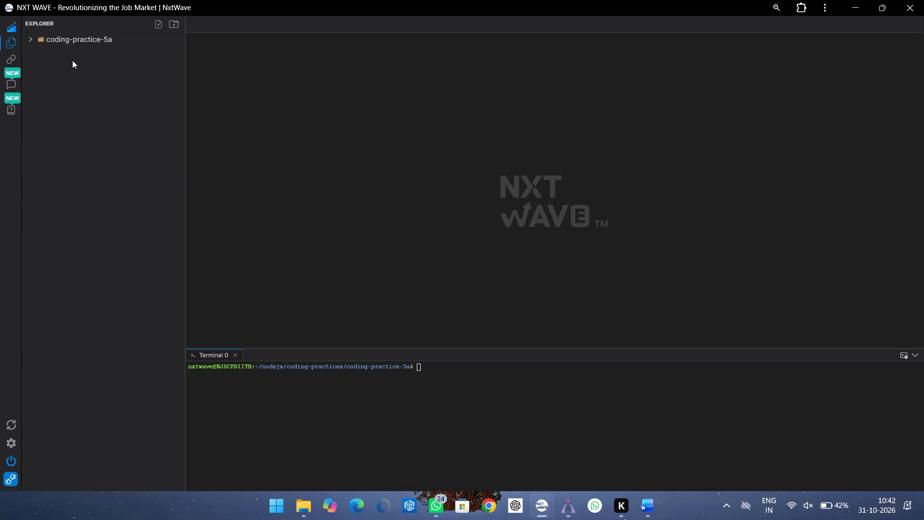
{"action": "left_click", "coordinate": [71, 35]}
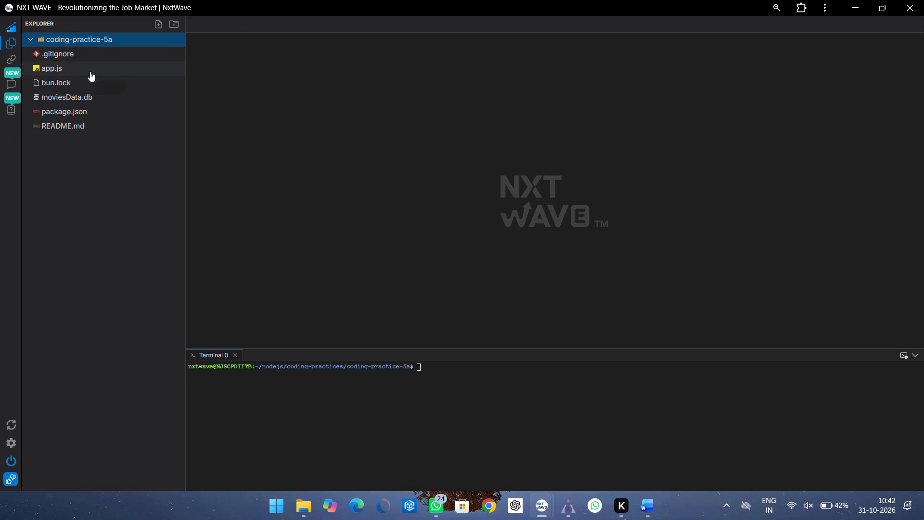
{"action": "left_click", "coordinate": [90, 71]}
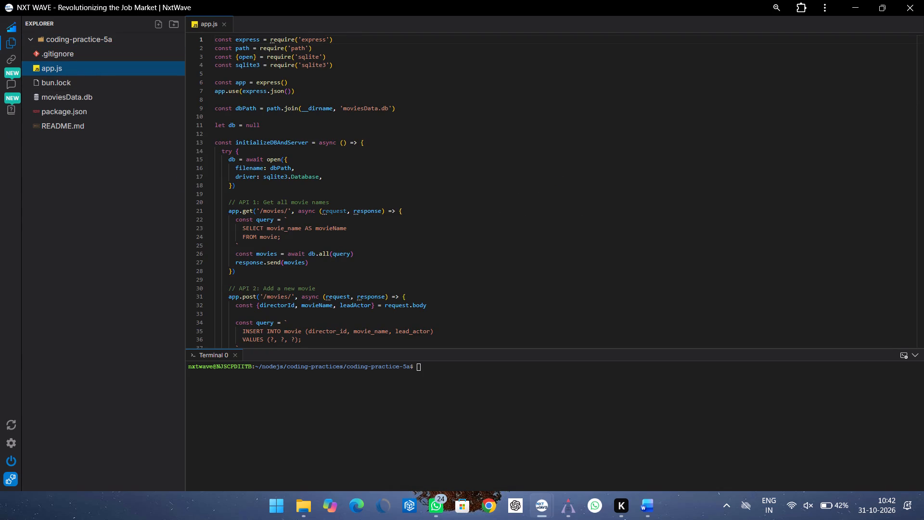
Copy the submit command from the Movies question page, run ccbp submit NJSCPDIITB in the IDE terminal and open the submission link.
{"action": "key", "text": "alt+Tab"}
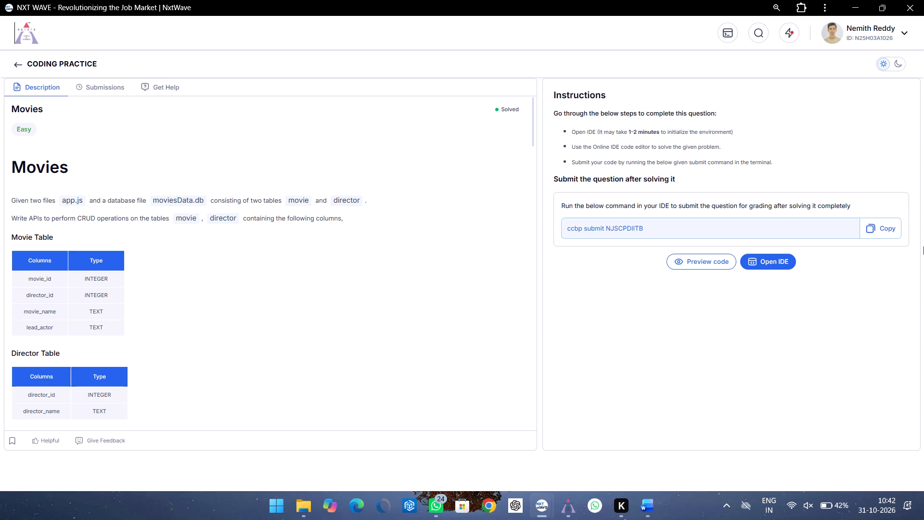
{"action": "left_click", "coordinate": [890, 233]}
{"action": "key", "text": "alt+Tab"}
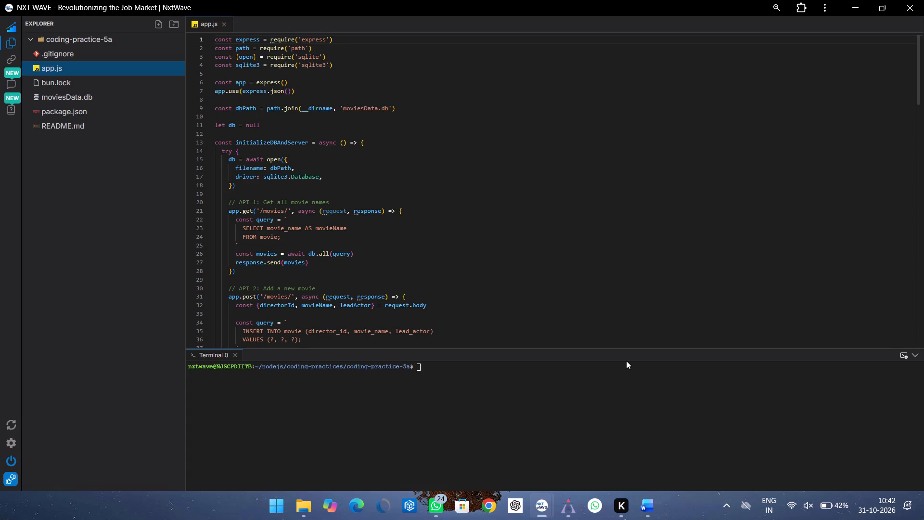
{"action": "left_click", "coordinate": [595, 364]}
{"action": "key", "text": "ctrl+shift+v"}
{"action": "key", "text": "Return"}
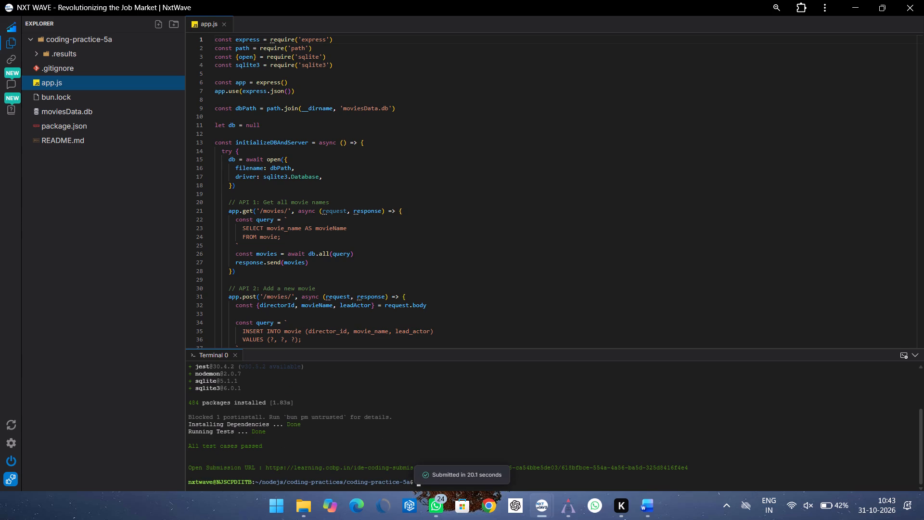
{"action": "left_click", "coordinate": [566, 467]}
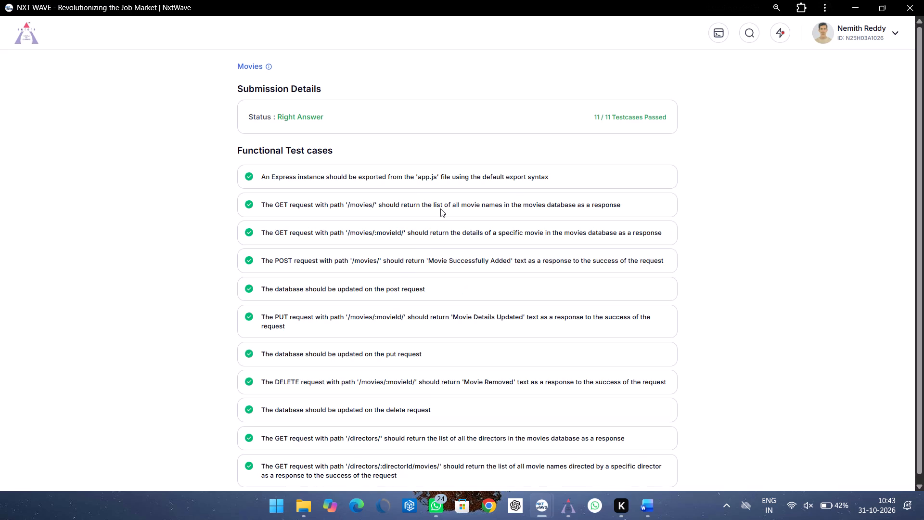
Capture a screenshot of the Movies IDE with app.js and the terminal output, and paste it in Word below the Movies question screenshot.
{"action": "key", "text": "alt+Tab"}
{"action": "key", "text": "Print"}
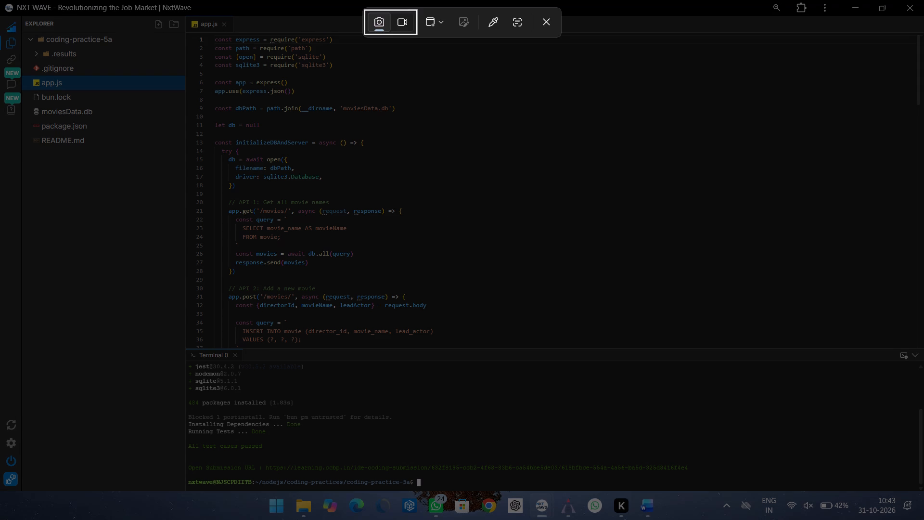
{"action": "left_click", "coordinate": [440, 208]}
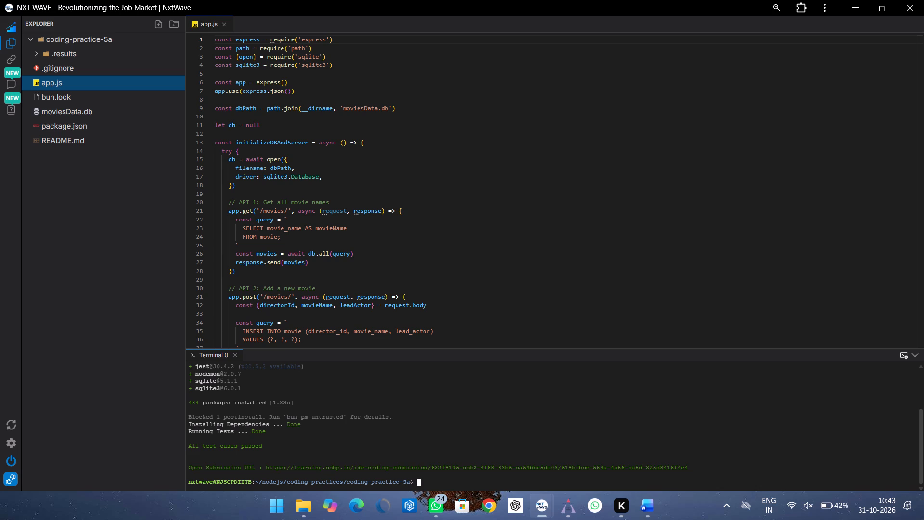
{"action": "key", "text": "alt+Tab"}
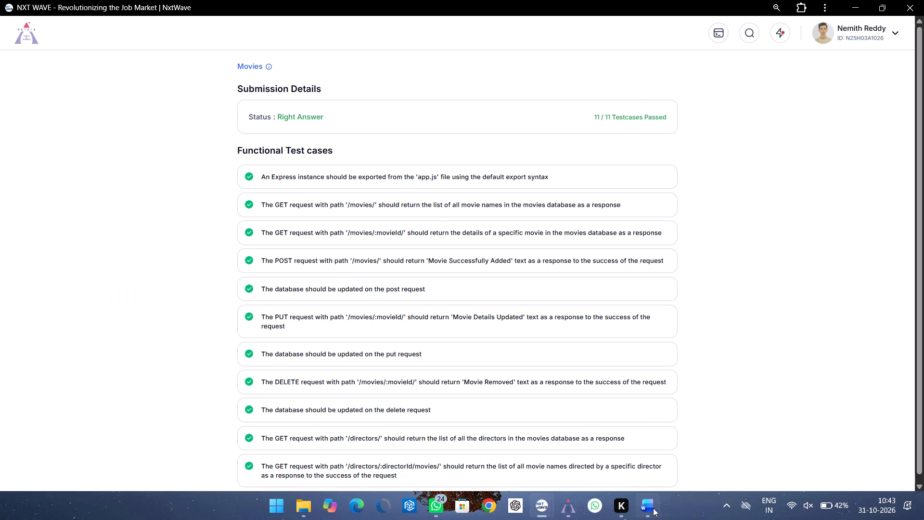
{"action": "left_click", "coordinate": [653, 508]}
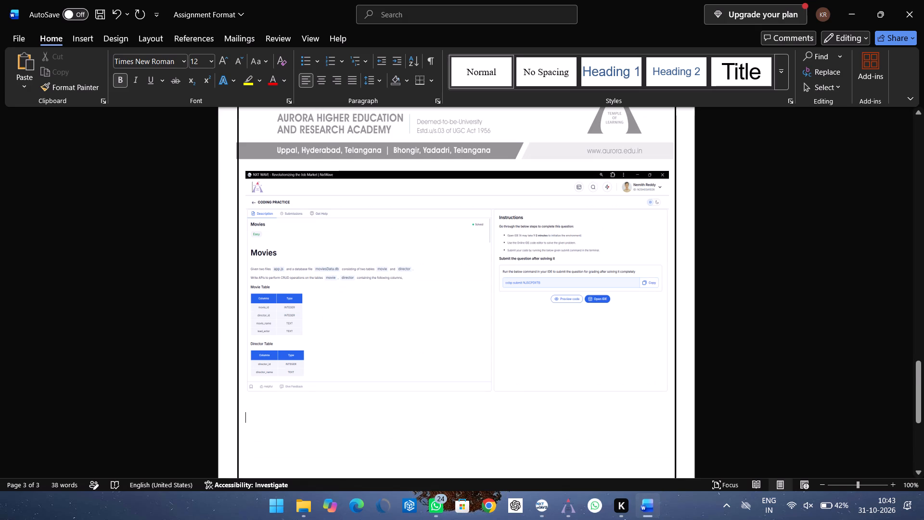
{"action": "key", "text": "ctrl+v"}
Narrow the Movies code screenshot to fit inside the page border and start a new line below it.
{"action": "left_click", "coordinate": [407, 351]}
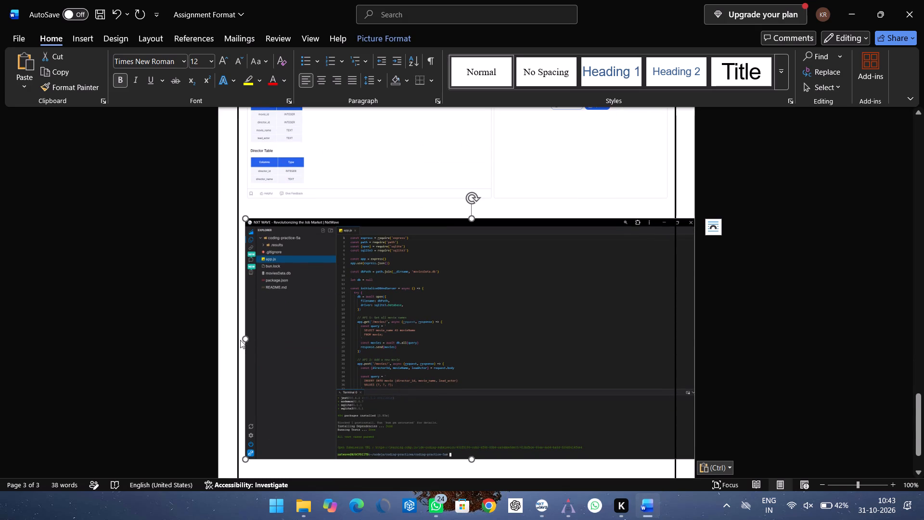
{"action": "left_click_drag", "start_coordinate": [248, 337], "coordinate": [278, 340]}
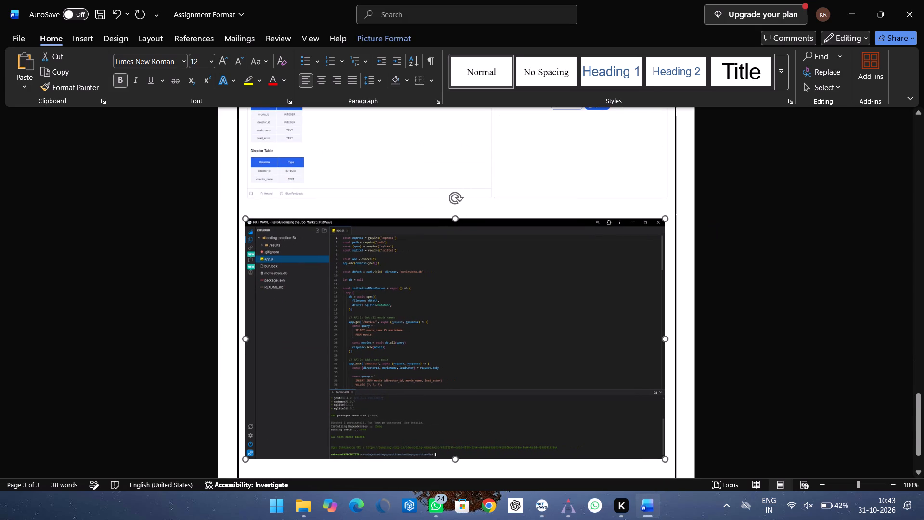
{"action": "left_click_drag", "start_coordinate": [278, 340], "coordinate": [272, 339]}
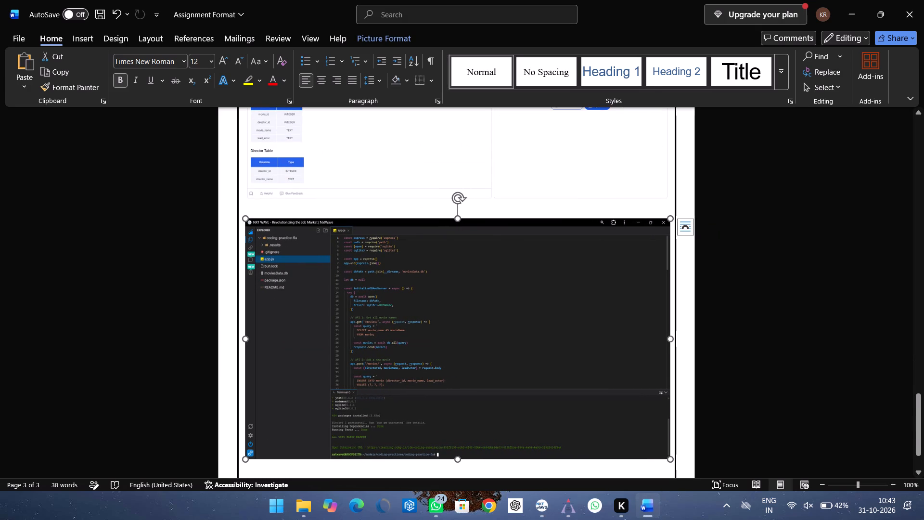
{"action": "left_click", "coordinate": [697, 443]}
{"action": "key", "text": "Return"}
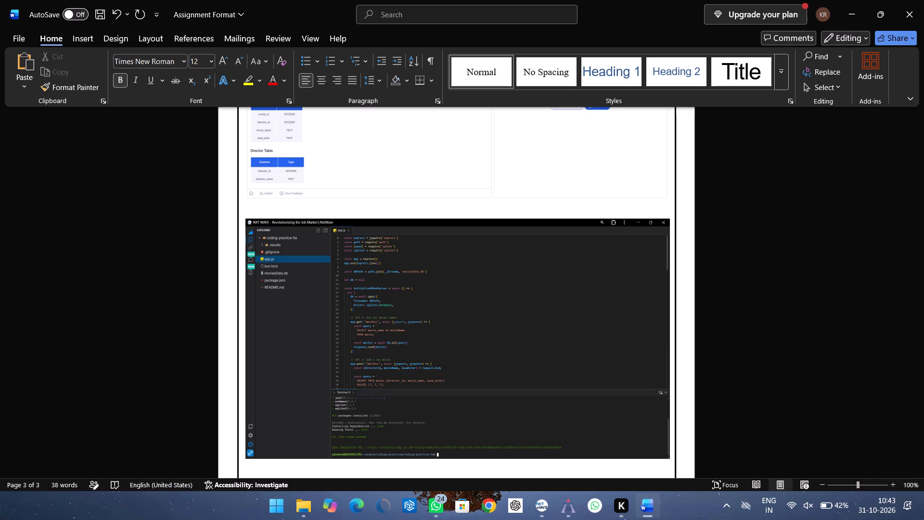
Capture a screenshot of the Movies Submission Details page in the NxtWave portal and paste it in Word after the code screenshot.
{"action": "key", "text": "alt+Tab"}
{"action": "key", "text": "Print"}
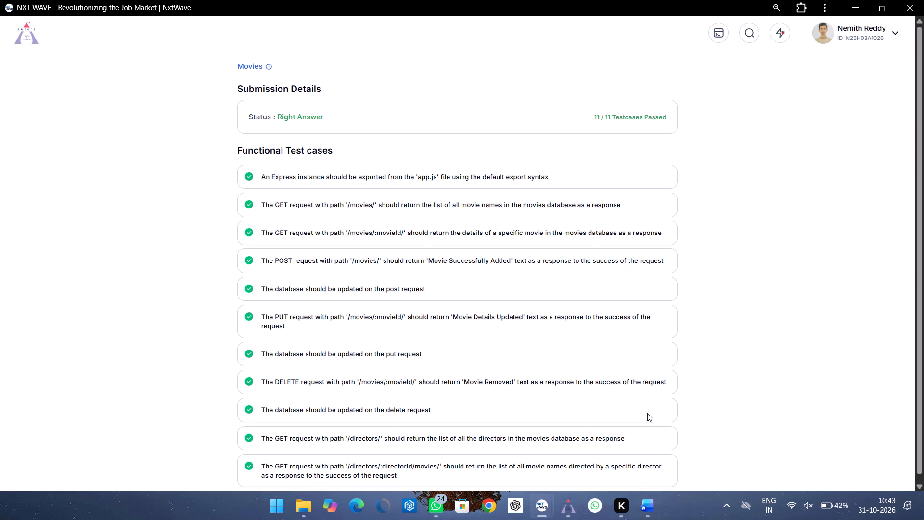
{"action": "left_click", "coordinate": [647, 412]}
{"action": "key", "text": "alt+Tab"}
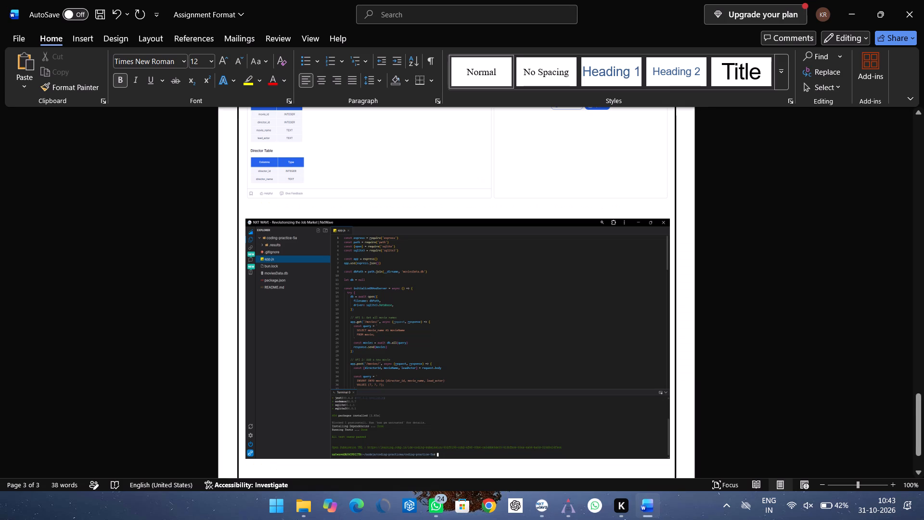
{"action": "key", "text": "ctrl+v"}
Narrow the Movies submission screenshot to fit inside the page border and start a new line below it.
{"action": "left_click", "coordinate": [502, 348]}
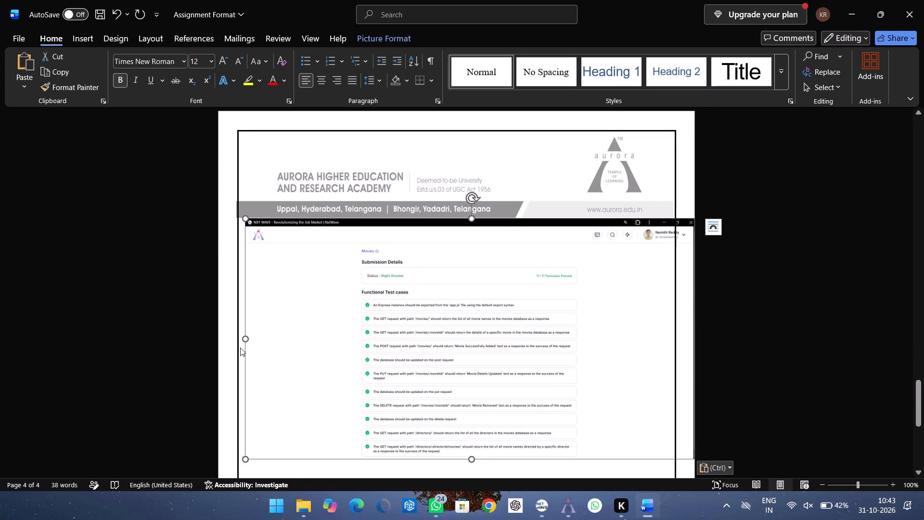
{"action": "left_click_drag", "start_coordinate": [246, 337], "coordinate": [264, 337]}
{"action": "left_click", "coordinate": [728, 327]}
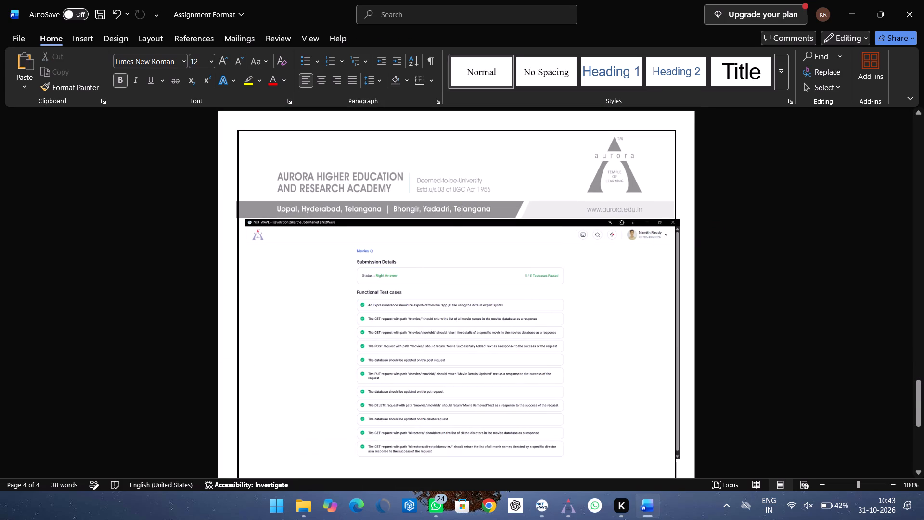
{"action": "left_click", "coordinate": [342, 362]}
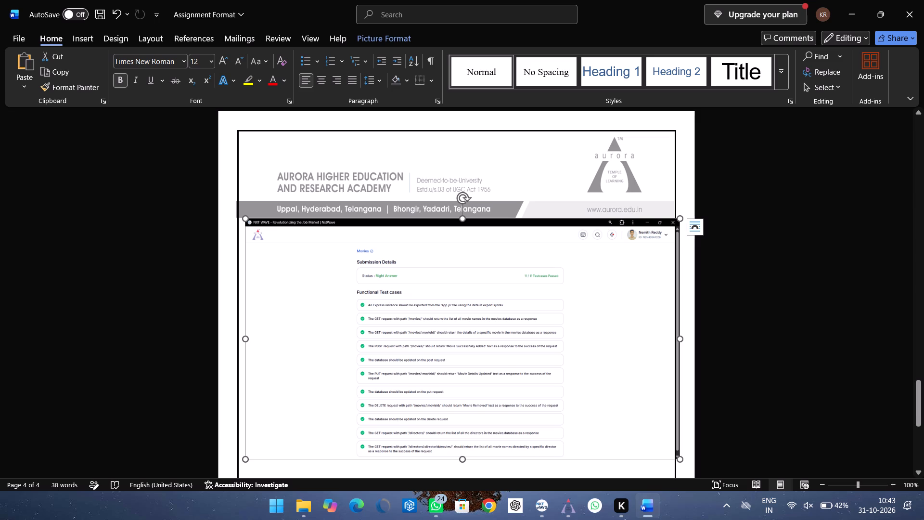
{"action": "left_click_drag", "start_coordinate": [246, 340], "coordinate": [254, 340]}
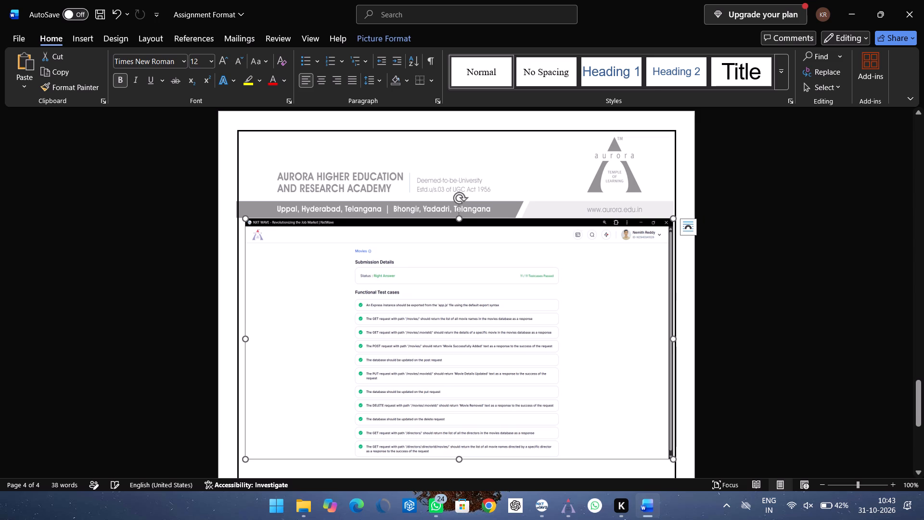
{"action": "left_click", "coordinate": [804, 288]}
{"action": "scroll", "coordinate": [788, 292], "scroll_direction": "down", "scroll_amount": 3}
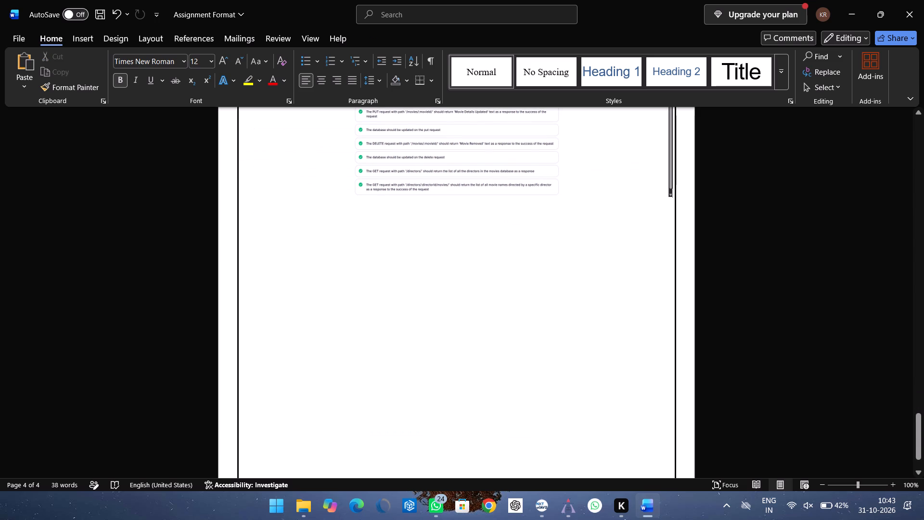
{"action": "left_click", "coordinate": [693, 204]}
{"action": "key", "text": "Return"}
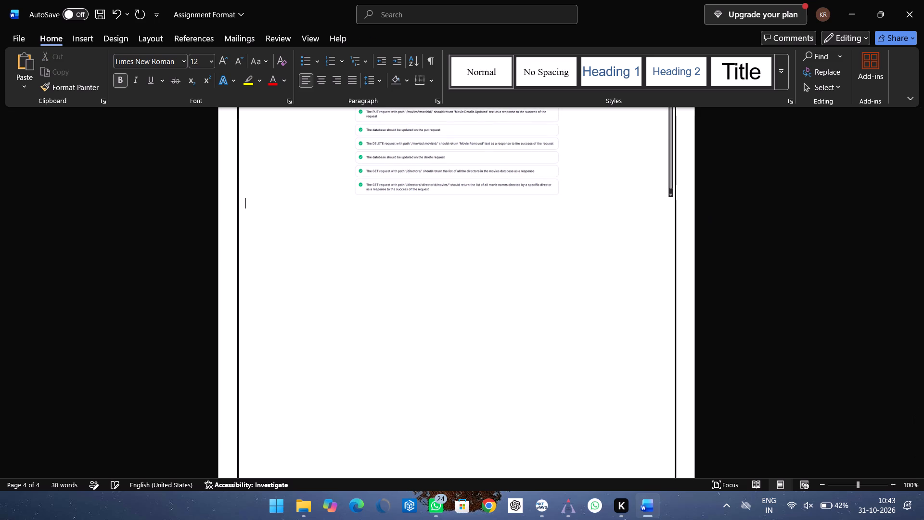
{"action": "key", "text": "Return"}
{"action": "key", "text": "BackSpace"}
In the NxtWave portal, open the Covid-19 India question from the later Coding Practice set of SQLite and Database Operations.
{"action": "key", "text": "alt+Tab"}
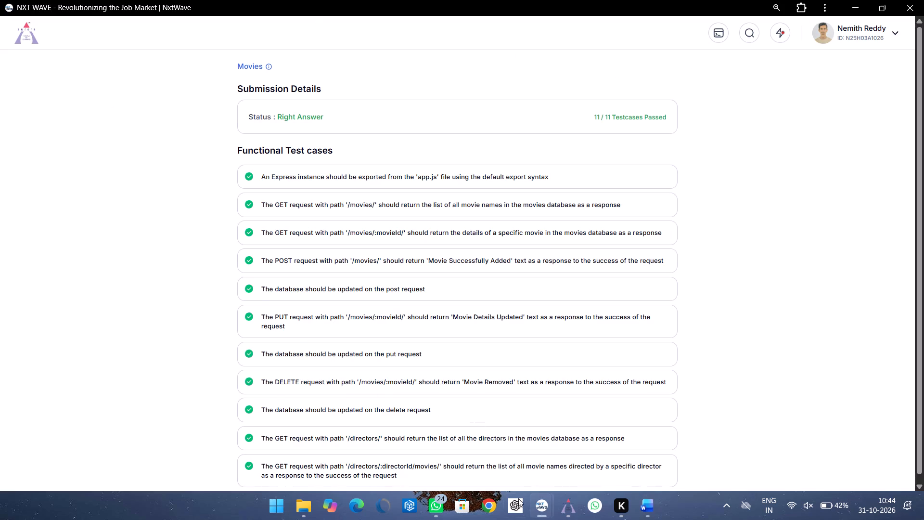
{"action": "left_click", "coordinate": [319, 442]}
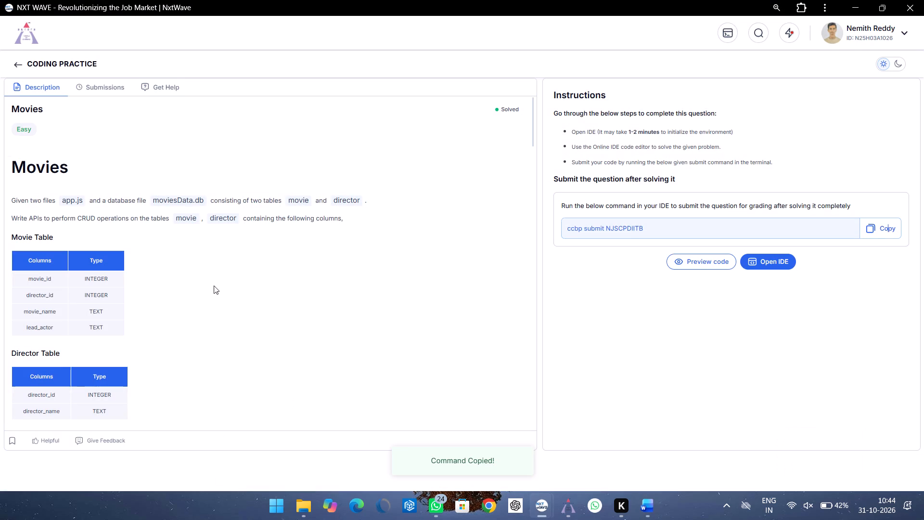
{"action": "left_click", "coordinate": [22, 65]}
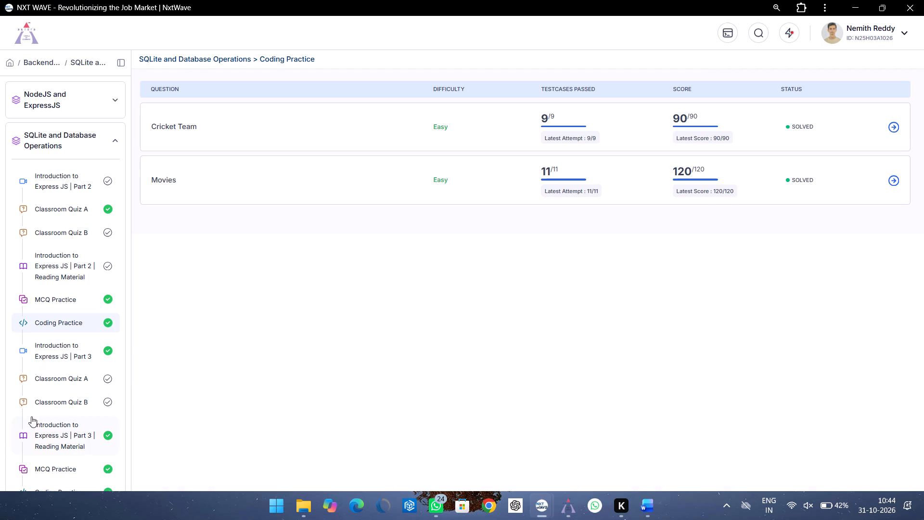
{"action": "scroll", "coordinate": [57, 402], "scroll_direction": "down", "scroll_amount": 2}
{"action": "left_click", "coordinate": [77, 366]}
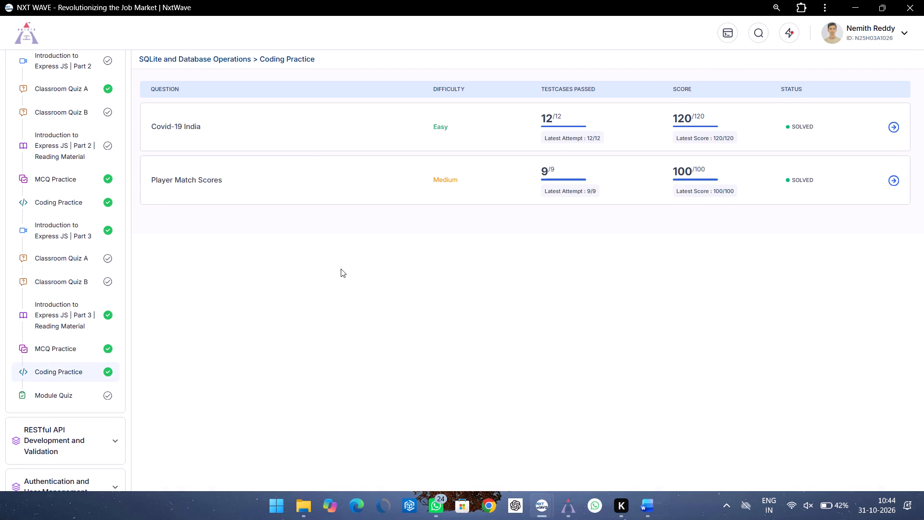
{"action": "left_click", "coordinate": [310, 130]}
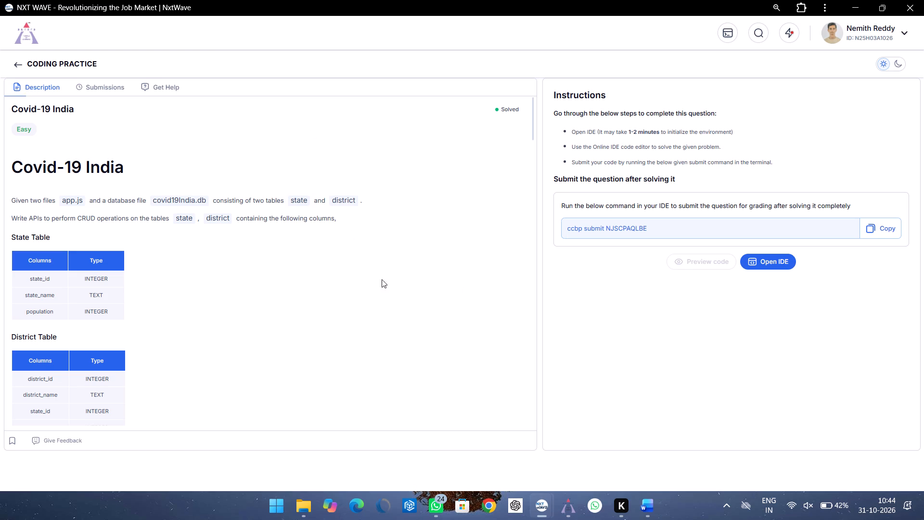
Capture a screenshot of the Covid-19 India question page and paste it in Word below the Movies submission screenshot.
{"action": "key", "text": "Print"}
{"action": "left_click", "coordinate": [415, 299]}
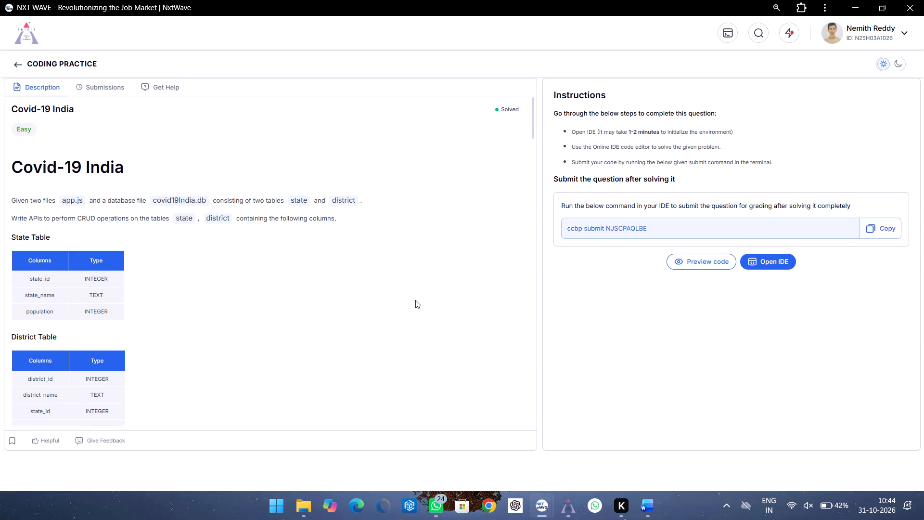
{"action": "key", "text": "alt+Tab"}
{"action": "key", "text": "alt+Tab"}
{"action": "left_click", "coordinate": [654, 505]}
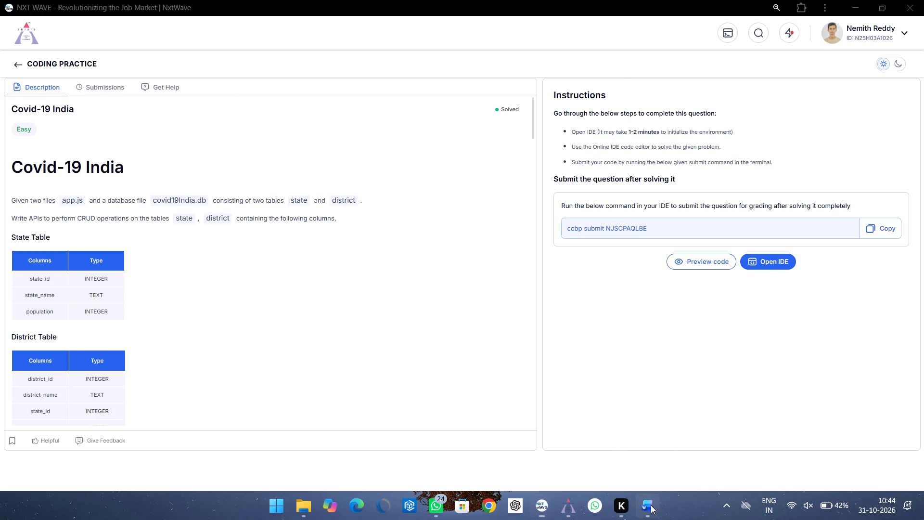
{"action": "key", "text": "ctrl+v"}
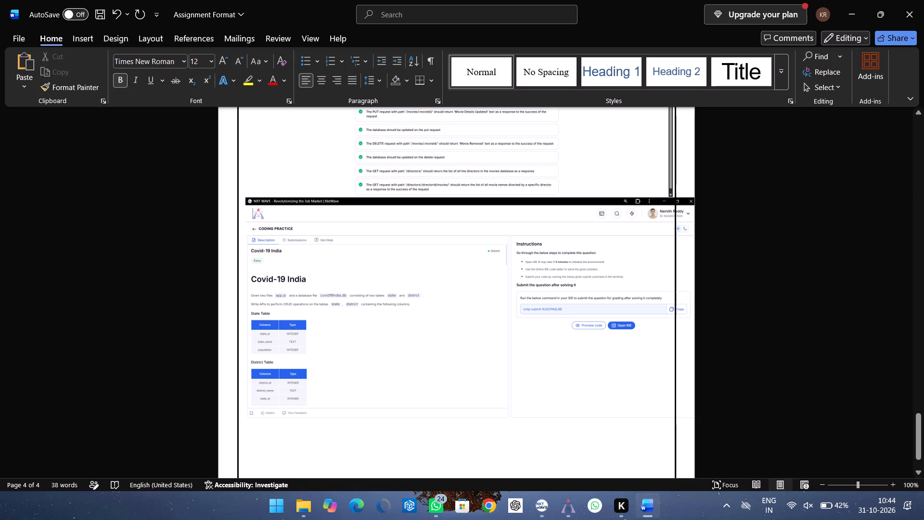
Narrow the Covid-19 India question screenshot to fit inside the page border, add two blank lines above it and start a new line below.
{"action": "left_click", "coordinate": [407, 299]}
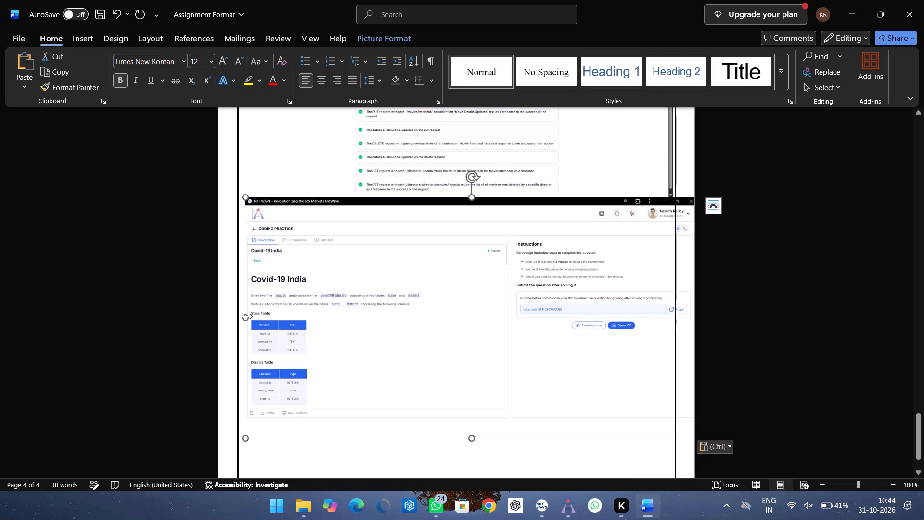
{"action": "left_click_drag", "start_coordinate": [247, 316], "coordinate": [271, 319]}
{"action": "left_click", "coordinate": [791, 298]}
{"action": "left_click", "coordinate": [683, 197]}
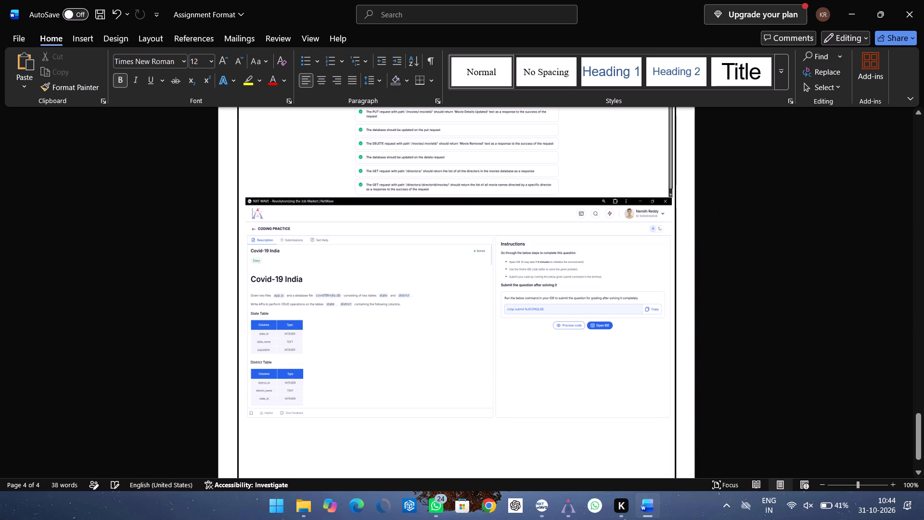
{"action": "key", "text": "Return"}
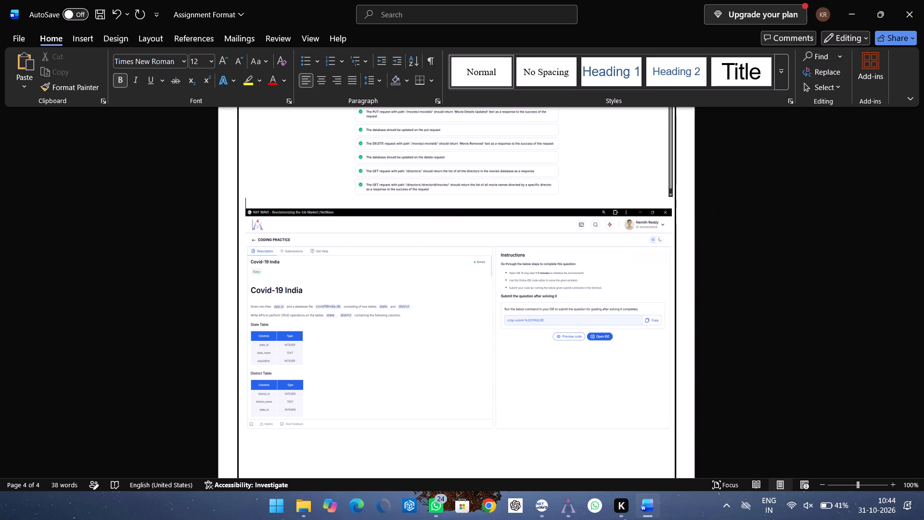
{"action": "scroll", "coordinate": [683, 197], "scroll_direction": "down", "scroll_amount": 1}
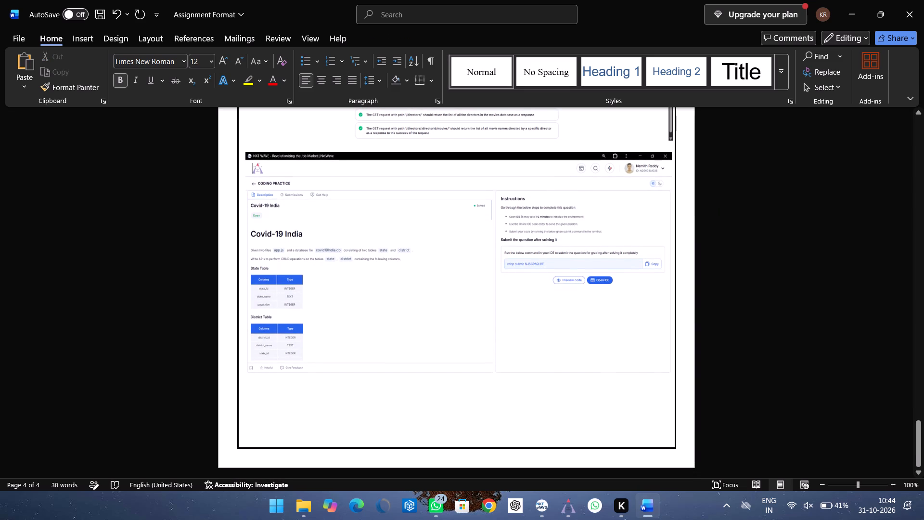
{"action": "key", "text": "Return"}
{"action": "scroll", "coordinate": [683, 197], "scroll_direction": "down", "scroll_amount": 1}
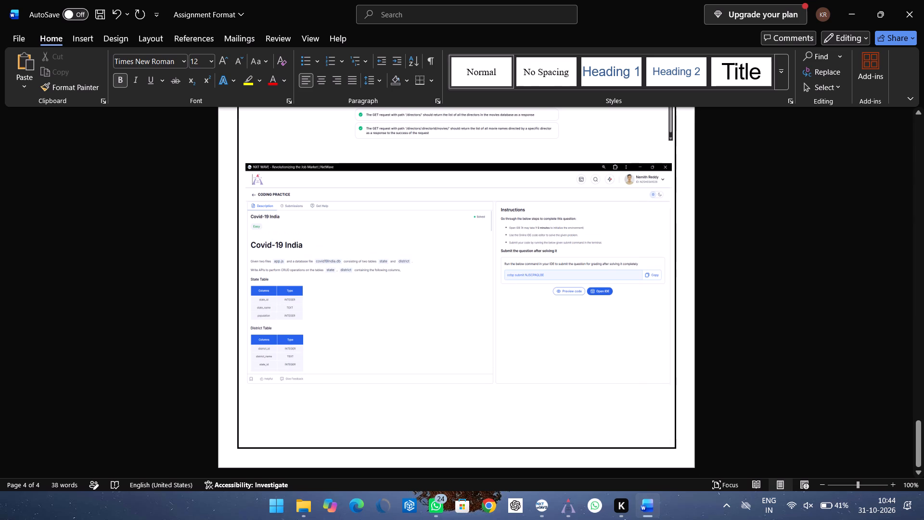
{"action": "left_click", "coordinate": [691, 388]}
{"action": "key", "text": "Return"}
Open the Covid-19 India question's IDE, closing the session active in the other window, and open app.js from coding-practice-6a.
{"action": "key", "text": "alt+Tab"}
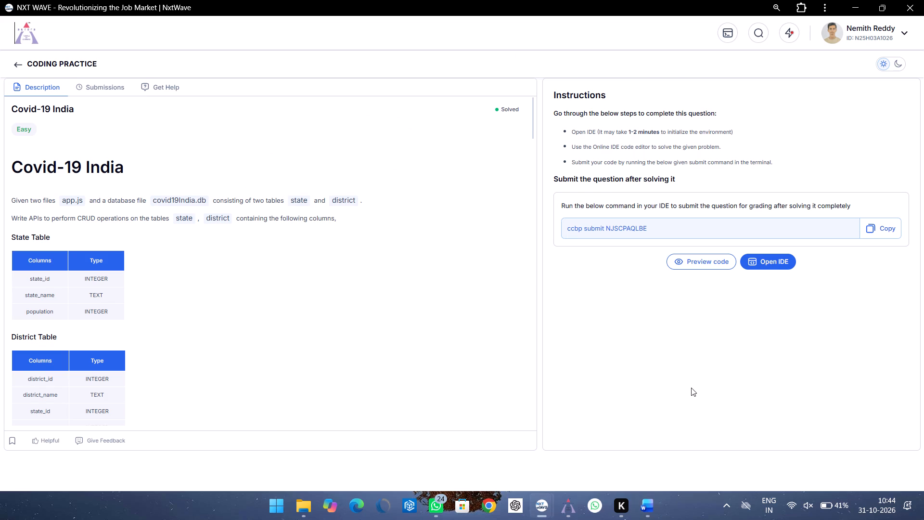
{"action": "left_click", "coordinate": [765, 256]}
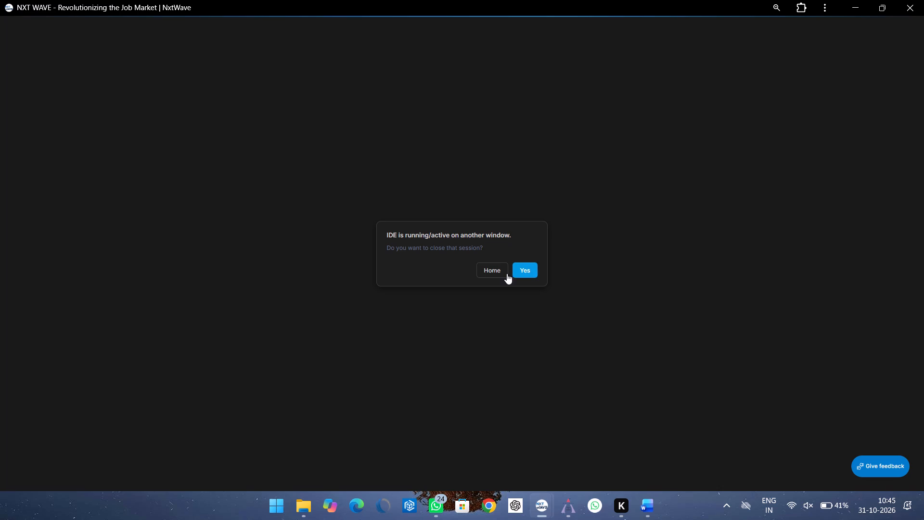
{"action": "left_click", "coordinate": [533, 263]}
{"action": "left_click", "coordinate": [533, 270]}
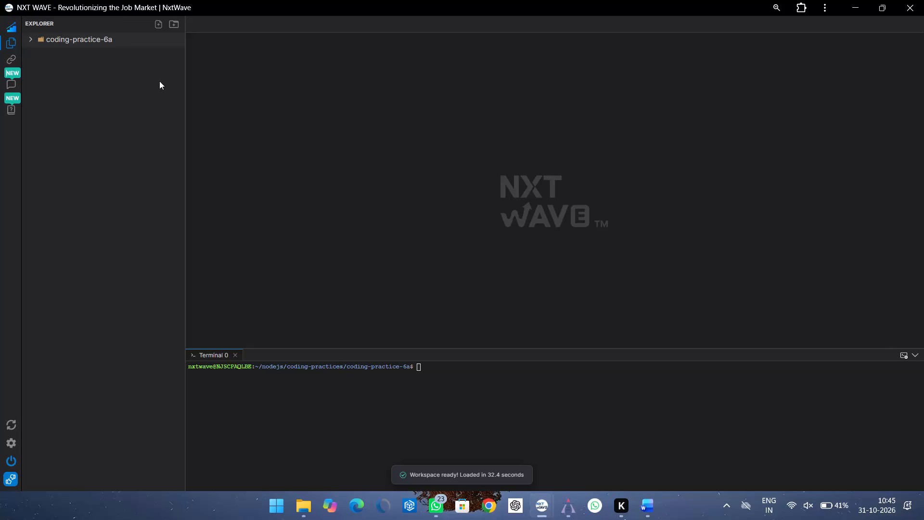
{"action": "left_click", "coordinate": [110, 40]}
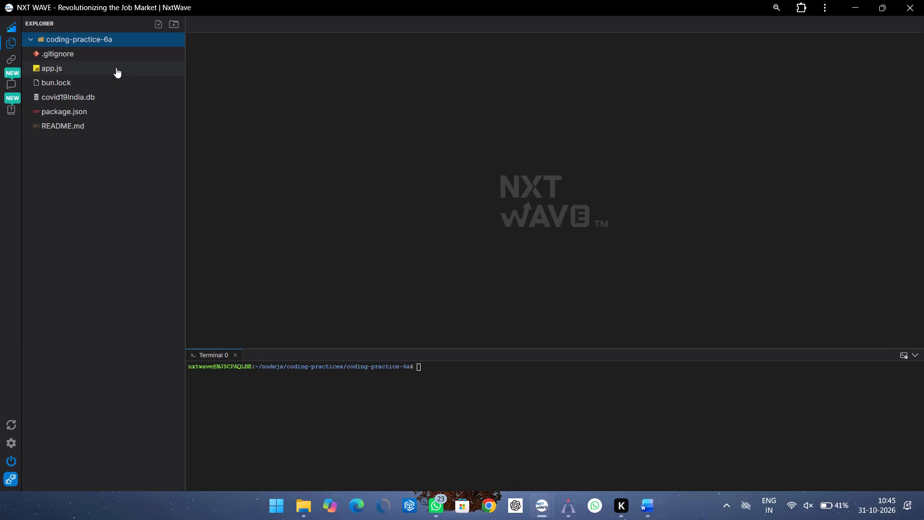
{"action": "left_click", "coordinate": [116, 67]}
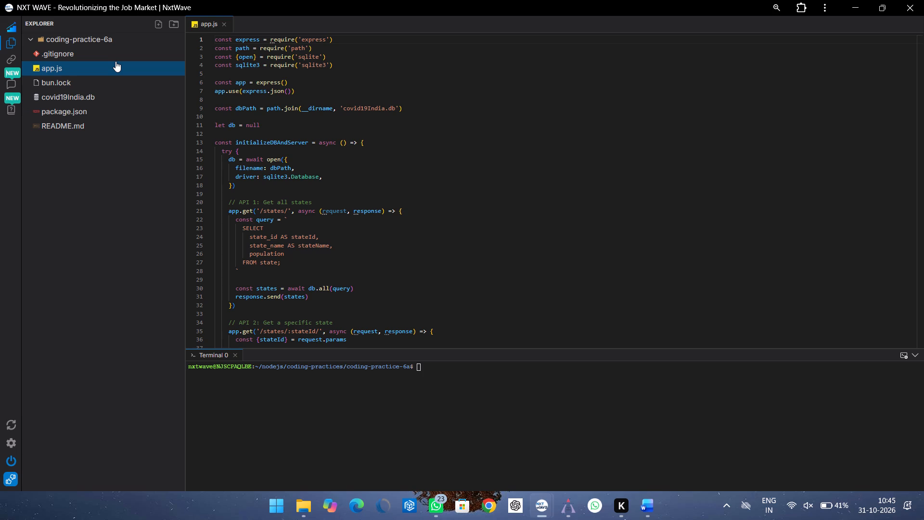
Copy the submit command from the Covid-19 India question page, run ccbp submit NJSCPAQLBE in the IDE terminal and open the submission link.
{"action": "key", "text": "alt+Tab"}
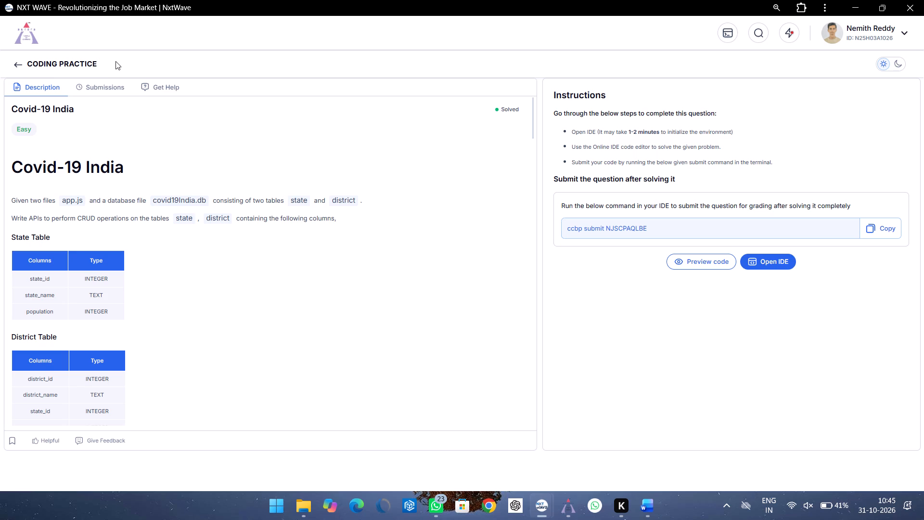
{"action": "left_click", "coordinate": [868, 226]}
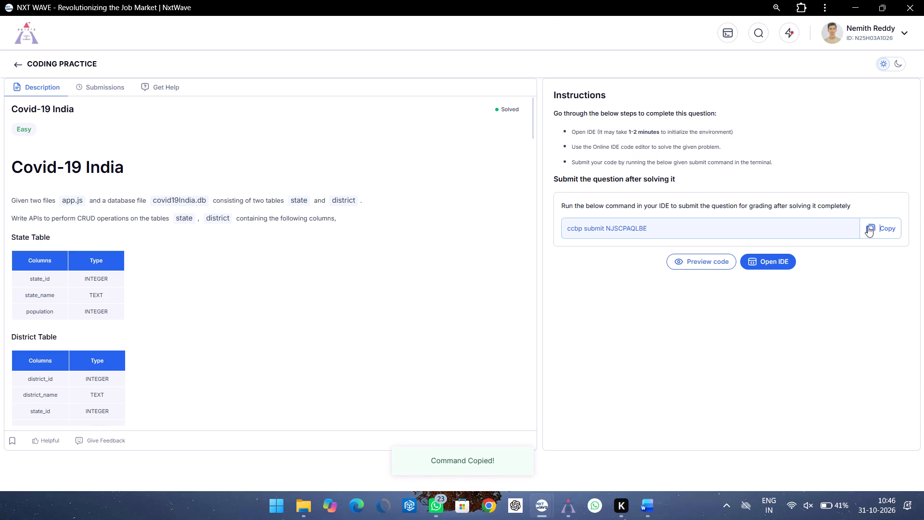
{"action": "left_click", "coordinate": [868, 226]}
{"action": "key", "text": "alt+Tab"}
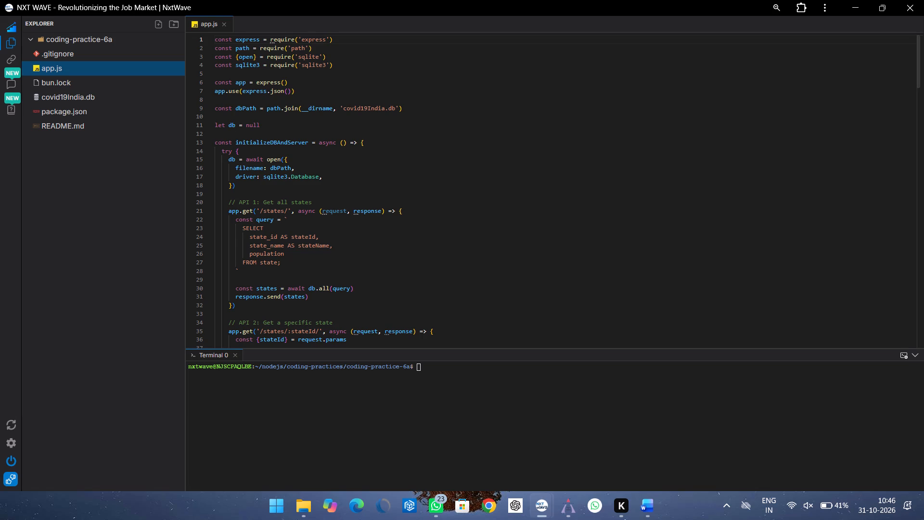
{"action": "left_click", "coordinate": [615, 382]}
{"action": "key", "text": "ctrl+shift+v"}
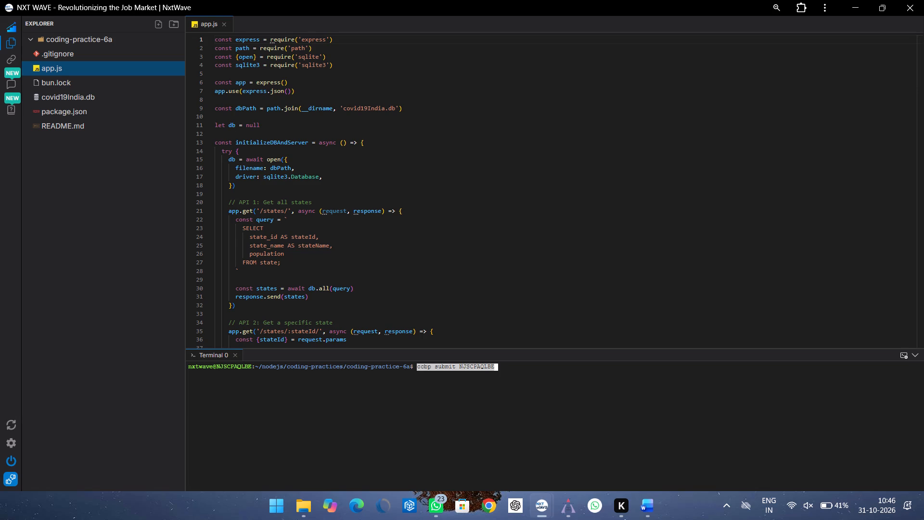
{"action": "key", "text": "Return"}
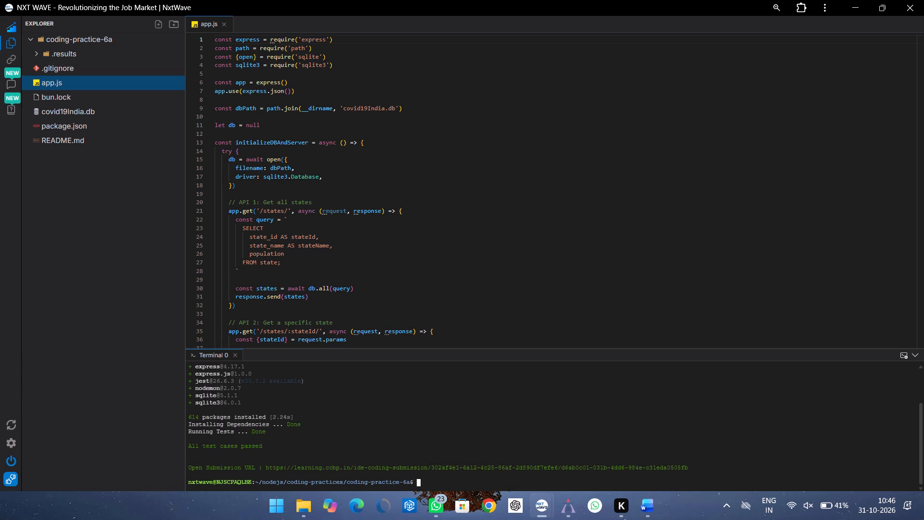
{"action": "left_click_drag", "start_coordinate": [616, 381], "coordinate": [620, 388]}
{"action": "left_click_drag", "start_coordinate": [621, 393], "coordinate": [621, 435]}
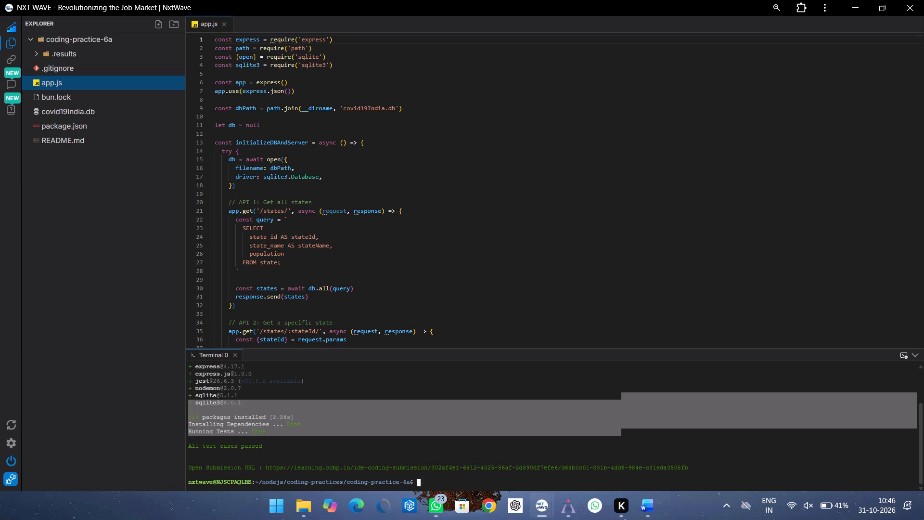
{"action": "left_click", "coordinate": [734, 441]}
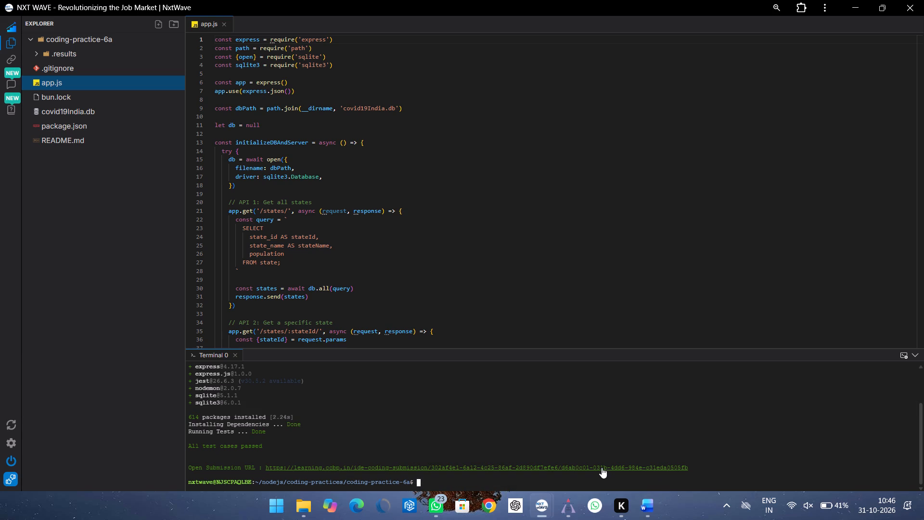
{"action": "left_click", "coordinate": [602, 468]}
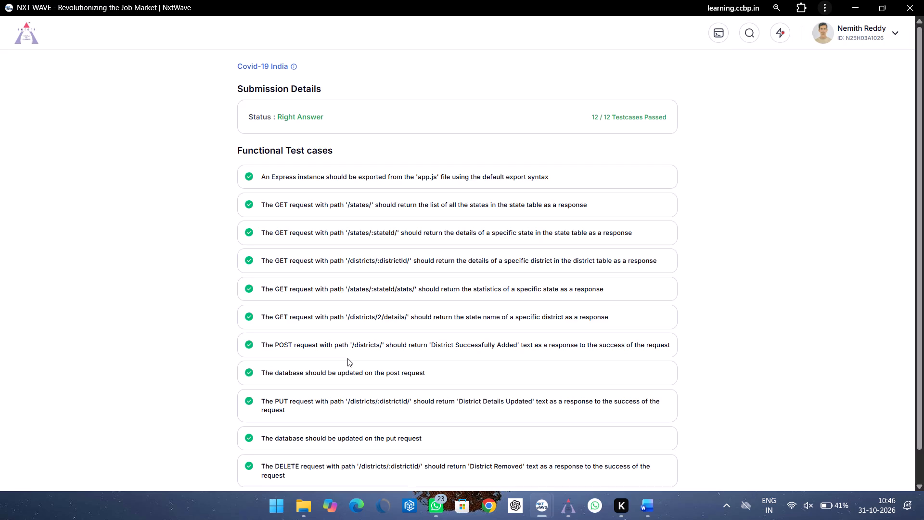
Capture a screenshot of the Covid-19 India IDE with app.js and the terminal, and paste it in Word below the question screenshot.
{"action": "key", "text": "alt+Tab"}
{"action": "key", "text": "Print"}
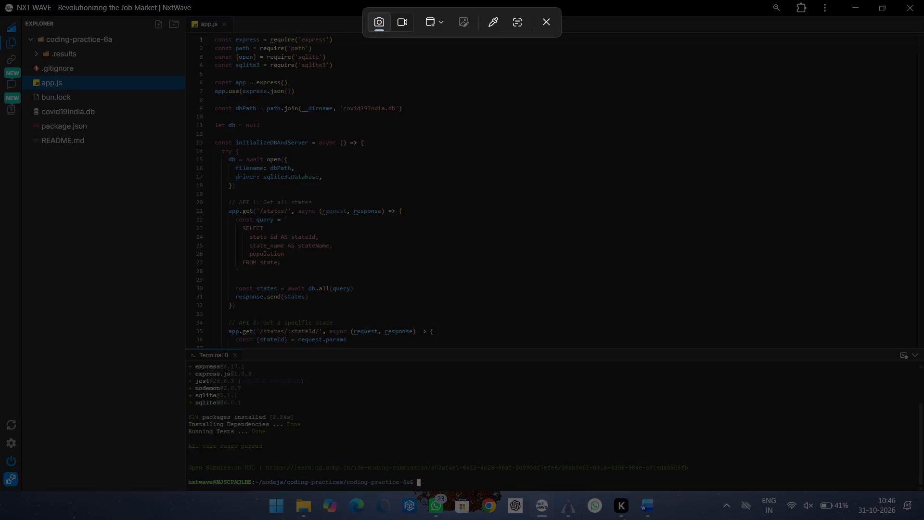
{"action": "left_click_drag", "start_coordinate": [550, 287], "coordinate": [549, 291]}
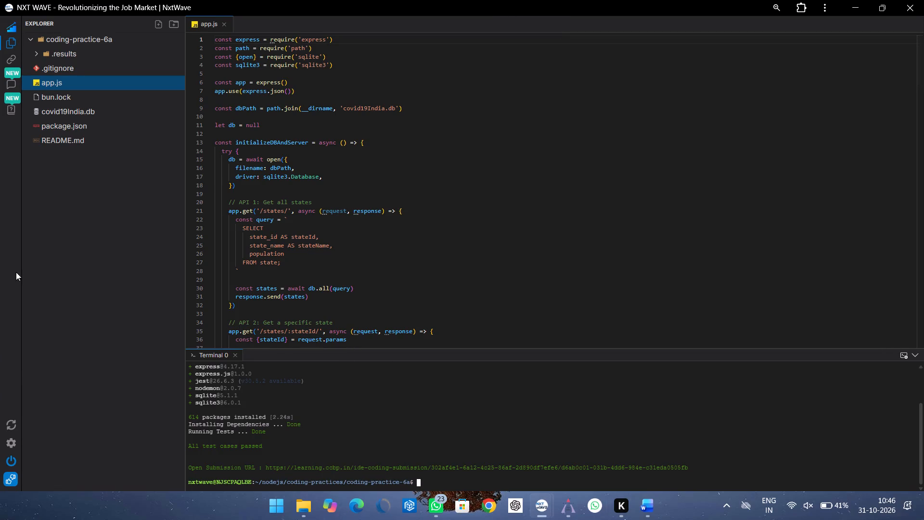
{"action": "key", "text": "alt+Tab"}
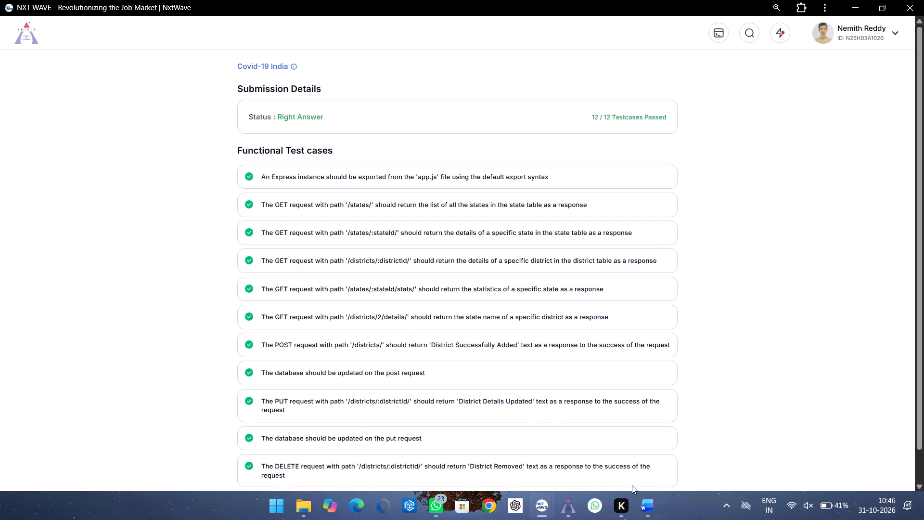
{"action": "left_click", "coordinate": [646, 517]}
{"action": "key", "text": "ctrl+v"}
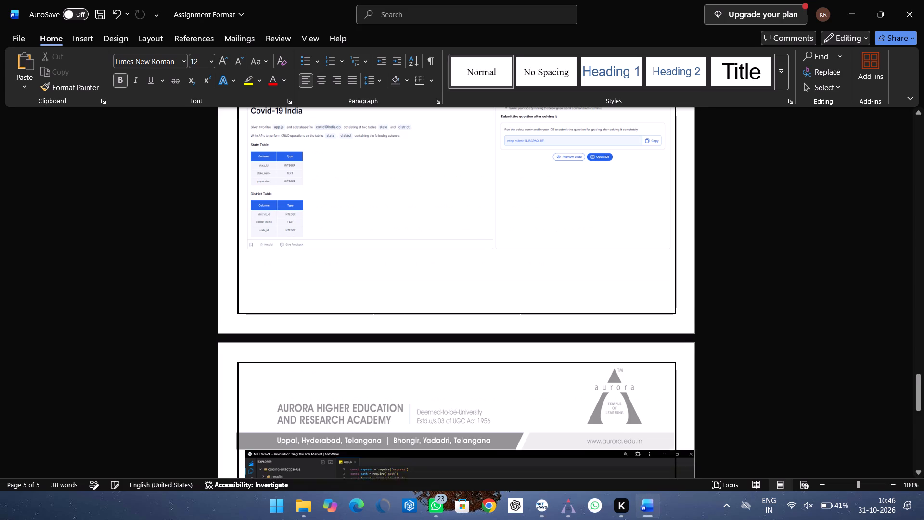
Narrow the Covid-19 India code screenshot to fit inside the page border and start a new line below it.
{"action": "left_click", "coordinate": [441, 334]}
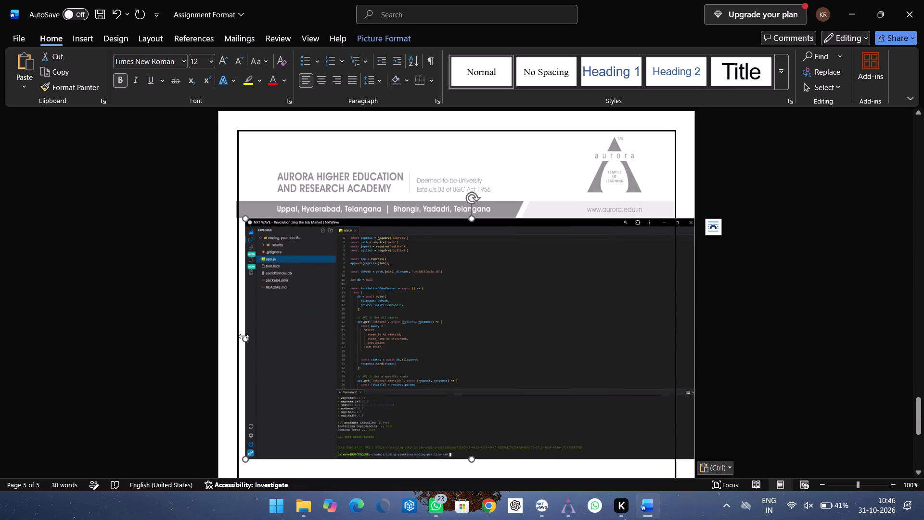
{"action": "left_click_drag", "start_coordinate": [244, 338], "coordinate": [267, 339]}
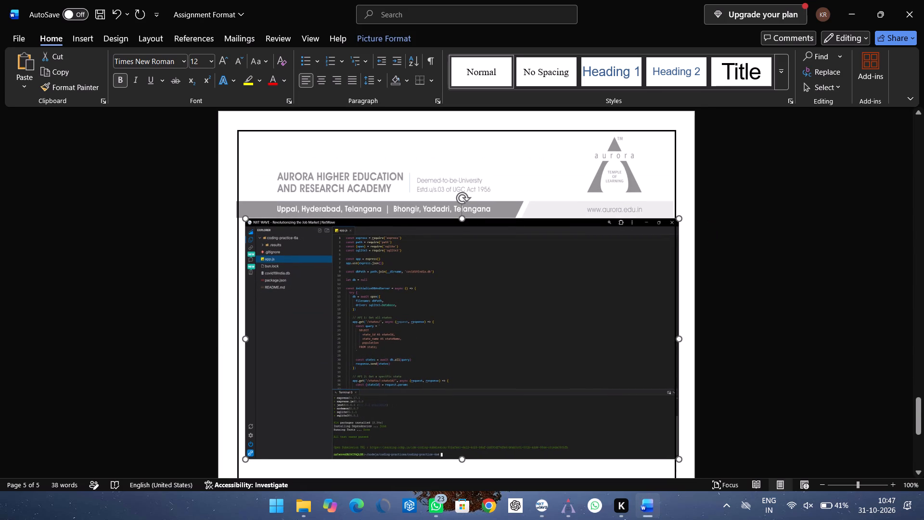
{"action": "left_click_drag", "start_coordinate": [267, 339], "coordinate": [269, 338]}
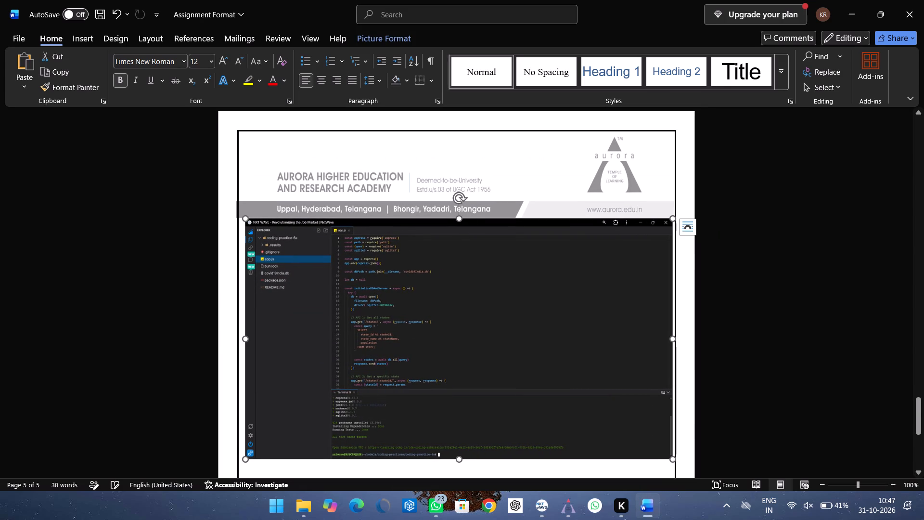
{"action": "left_click", "coordinate": [759, 453]}
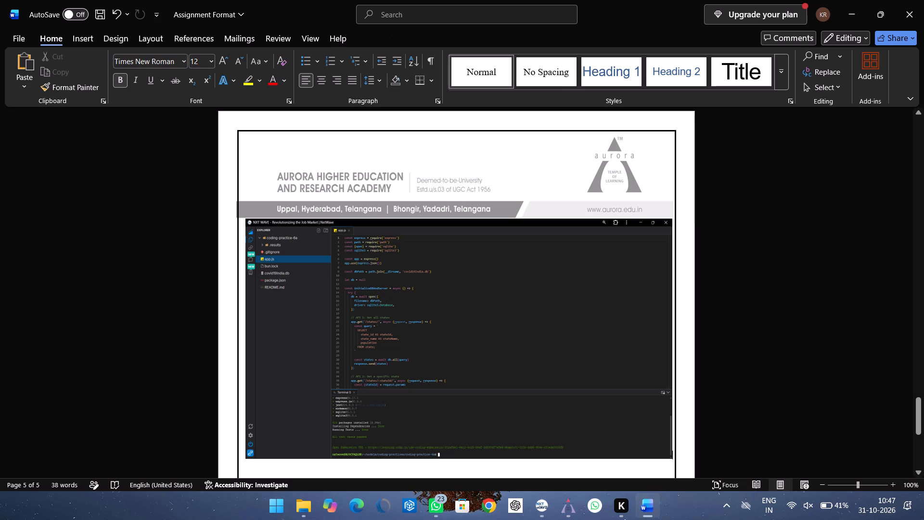
{"action": "key", "text": "Return"}
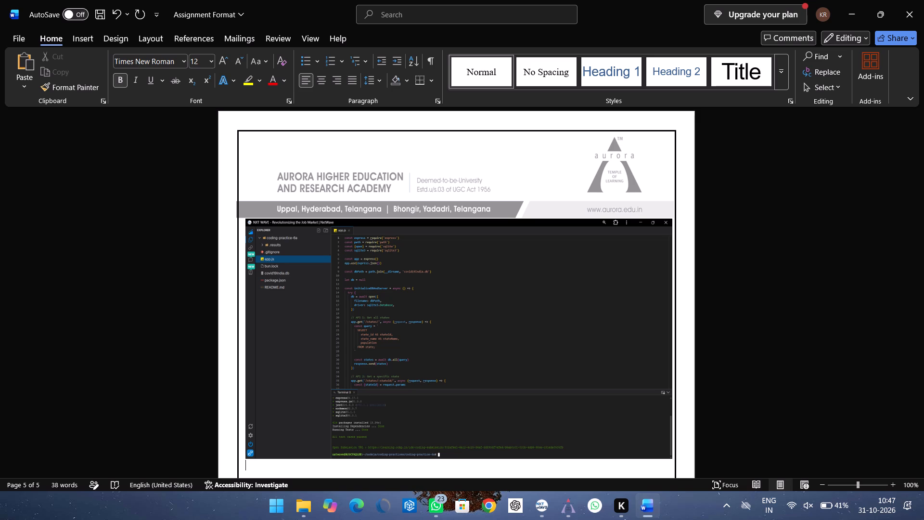
Capture a screenshot of the Covid-19 India submission details page and paste it in Word below the code screenshot.
{"action": "key", "text": "alt+Tab"}
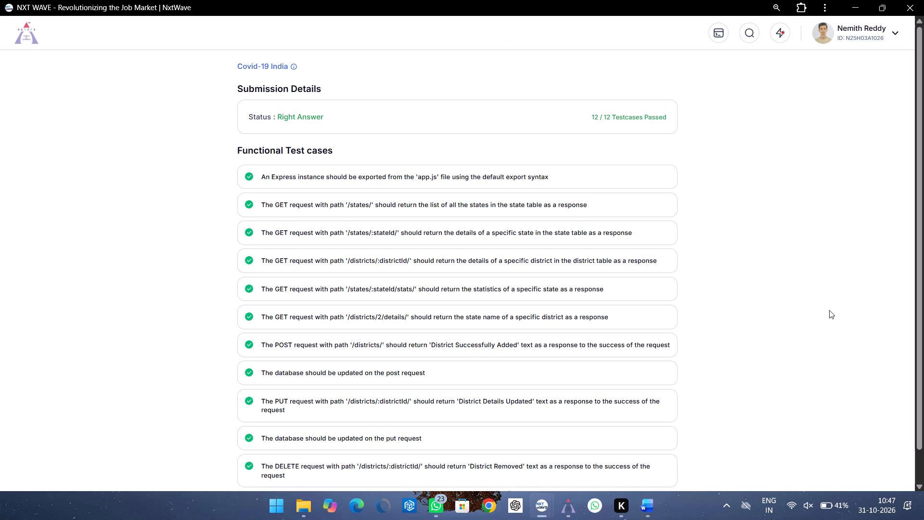
{"action": "key", "text": "Print"}
{"action": "left_click", "coordinate": [837, 309]}
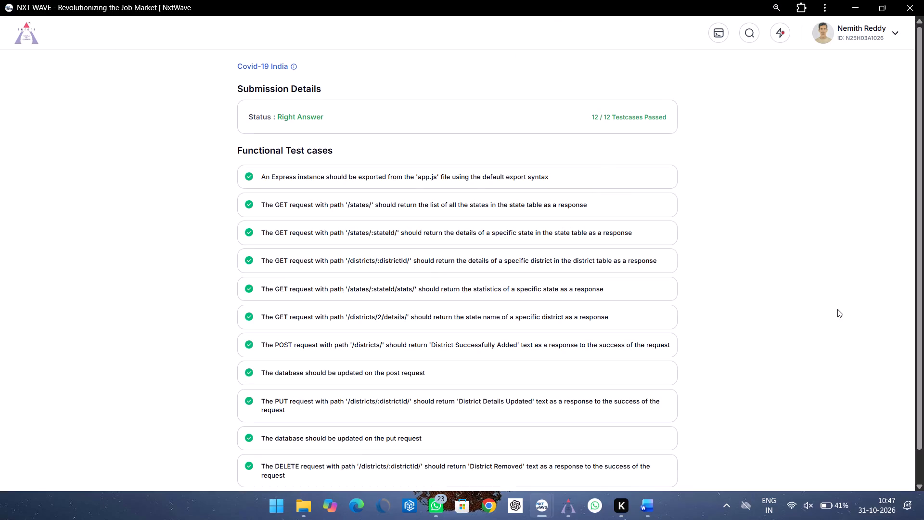
{"action": "key", "text": "alt+Tab"}
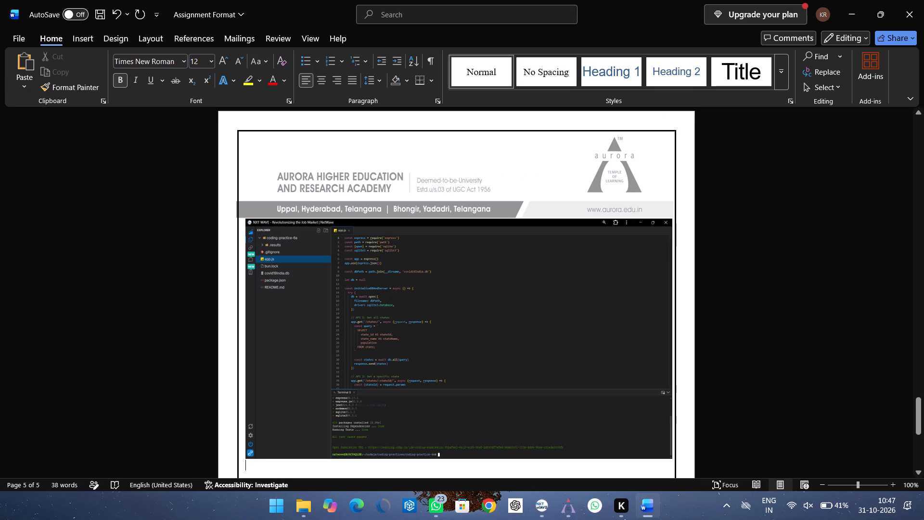
{"action": "key", "text": "ctrl+v"}
Narrow the Covid-19 India submission screenshot to fit inside the page border and add a blank line above it.
{"action": "left_click", "coordinate": [473, 281]}
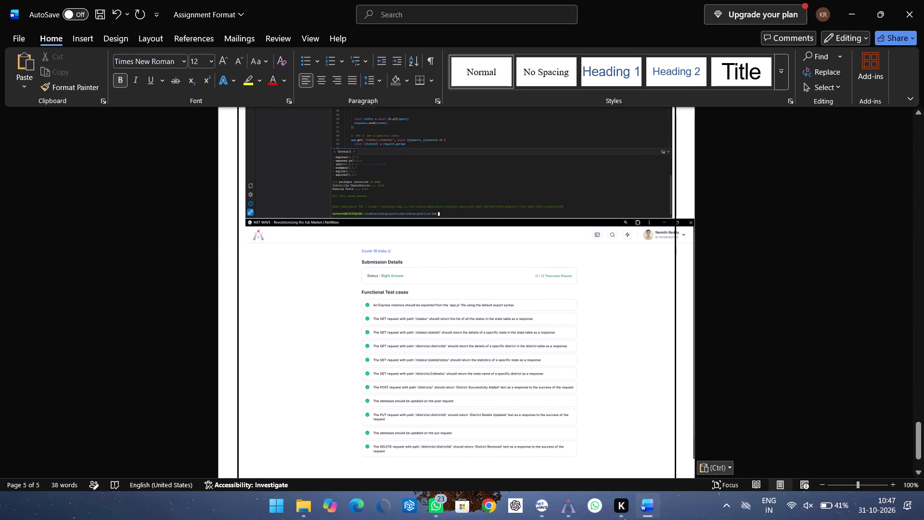
{"action": "left_click_drag", "start_coordinate": [244, 337], "coordinate": [248, 337]}
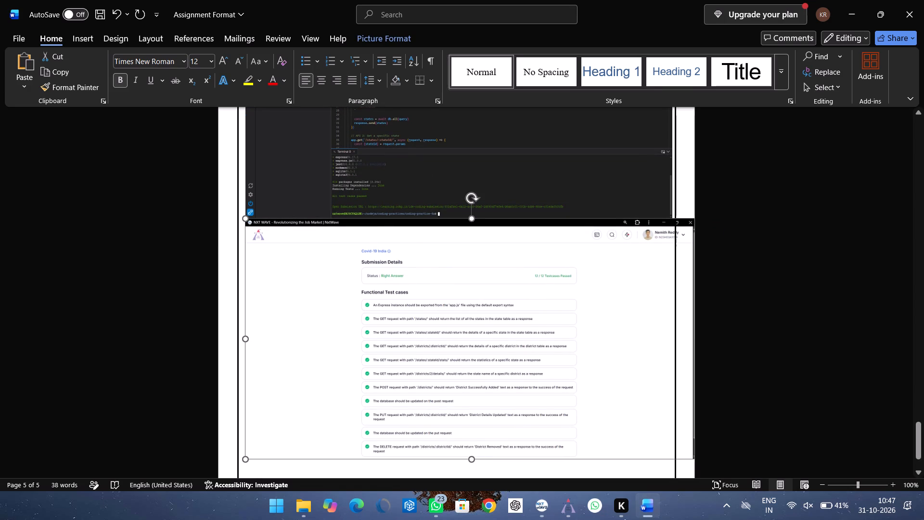
{"action": "left_click_drag", "start_coordinate": [248, 337], "coordinate": [269, 337]}
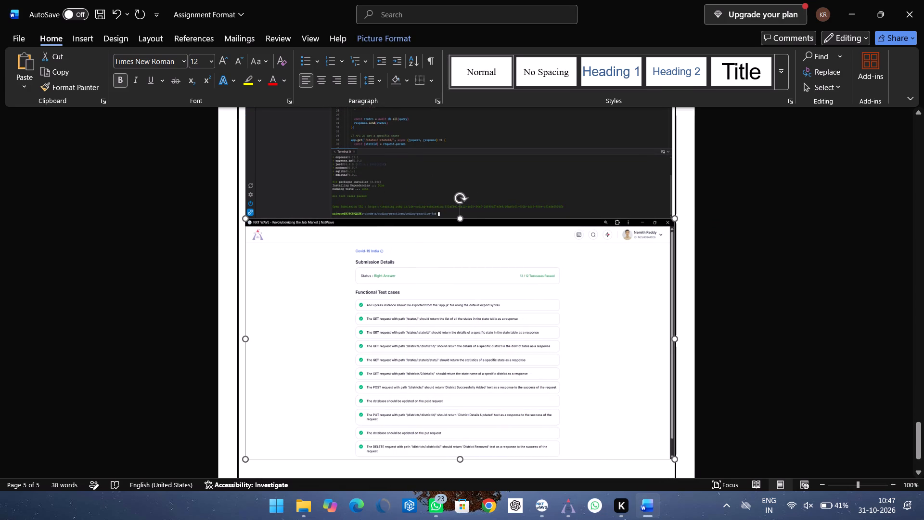
{"action": "left_click_drag", "start_coordinate": [269, 337], "coordinate": [269, 337]}
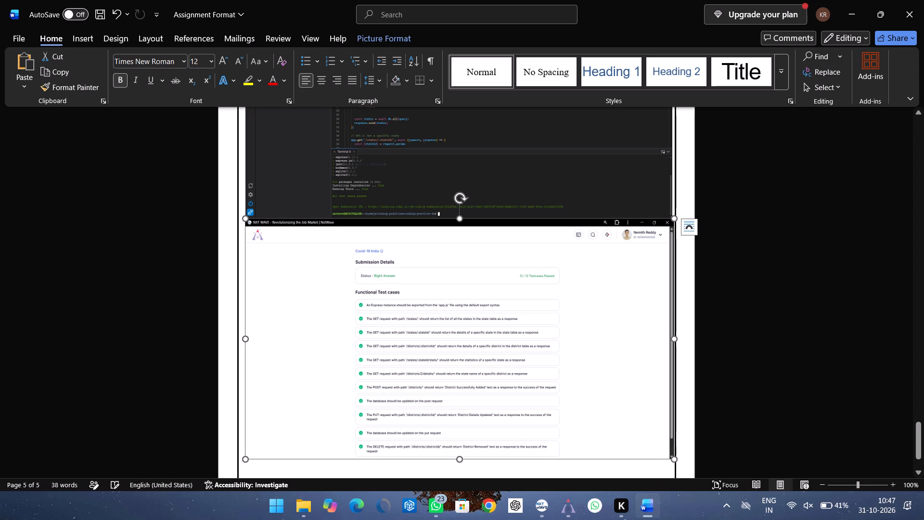
{"action": "left_click", "coordinate": [707, 213]}
{"action": "key", "text": "Return"}
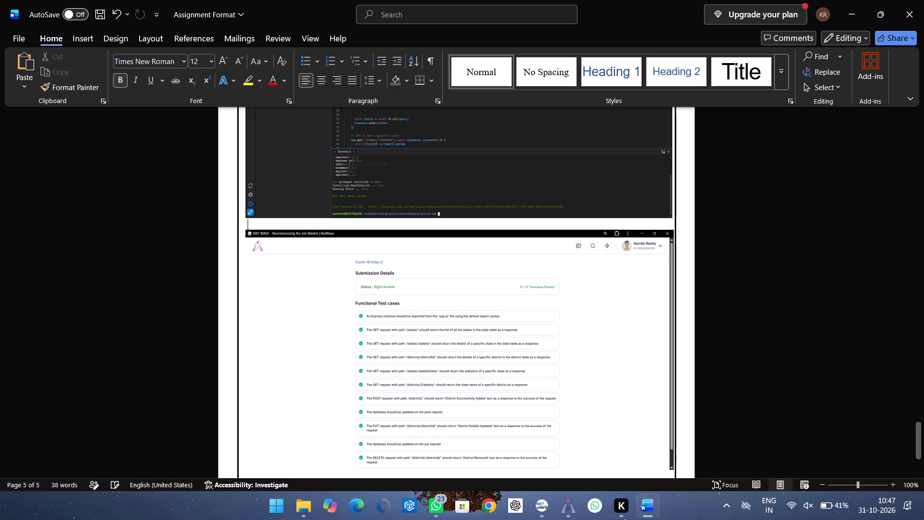
{"action": "scroll", "coordinate": [676, 209], "scroll_direction": "down", "scroll_amount": 5}
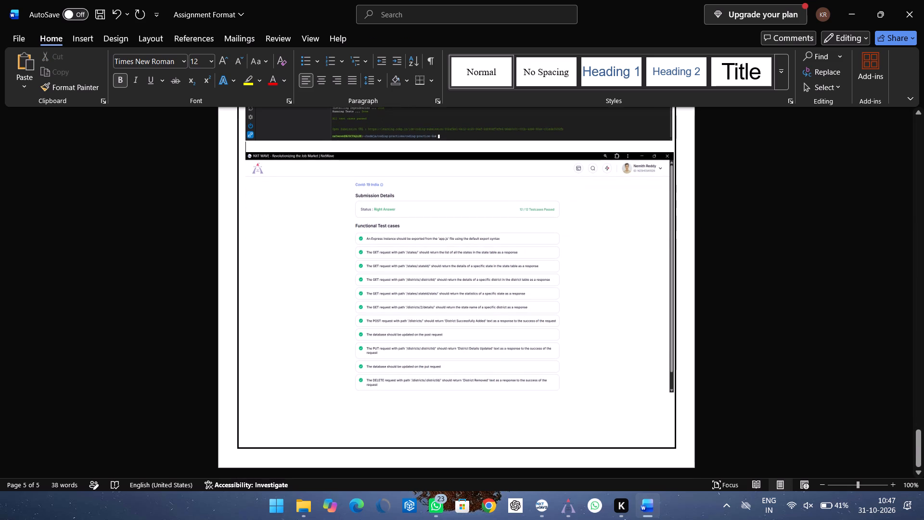
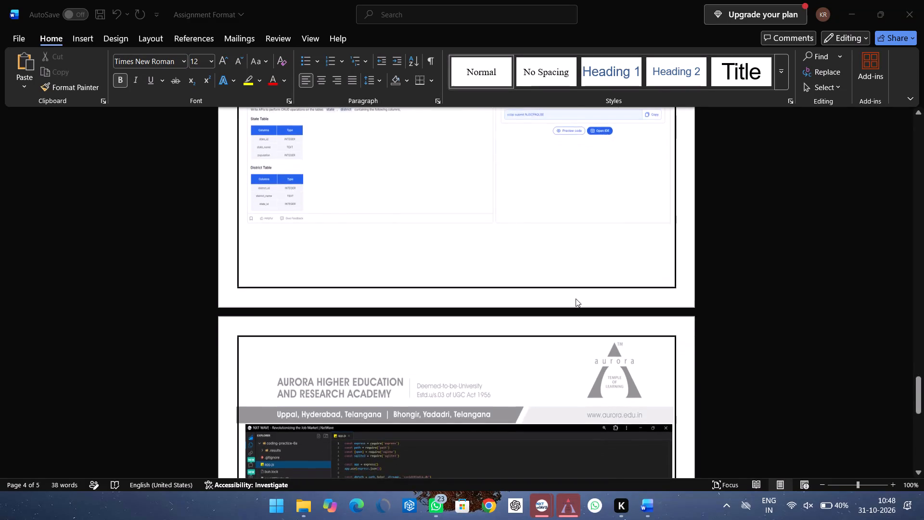
Add two new lines below the Covid-19 India submission screenshot so the document continues onto a new page.
{"action": "scroll", "coordinate": [576, 299], "scroll_direction": "up", "scroll_amount": 1}
{"action": "scroll", "coordinate": [576, 299], "scroll_direction": "down", "scroll_amount": 13}
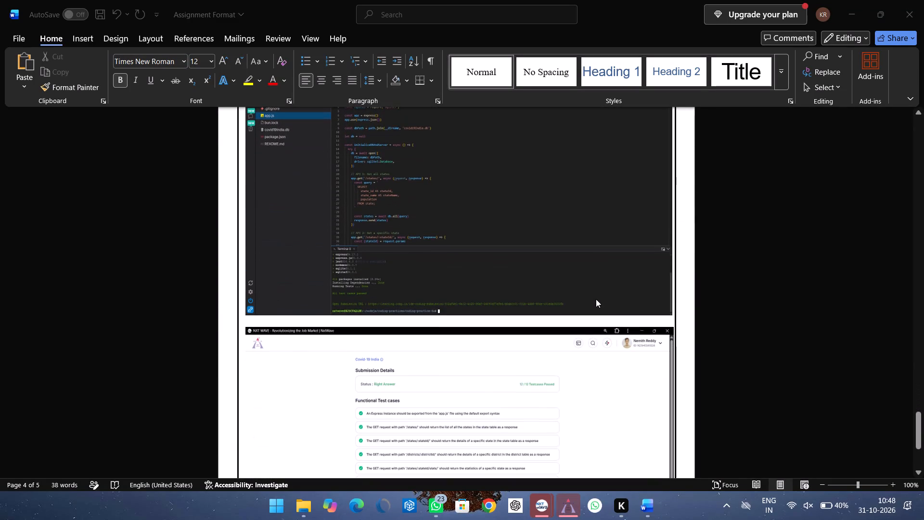
{"action": "scroll", "coordinate": [596, 299], "scroll_direction": "down", "scroll_amount": 4}
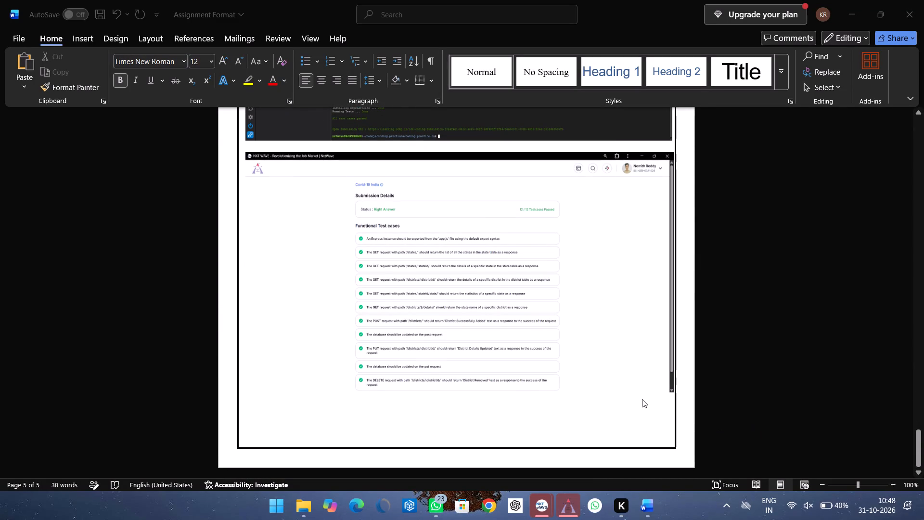
{"action": "left_click", "coordinate": [676, 403]}
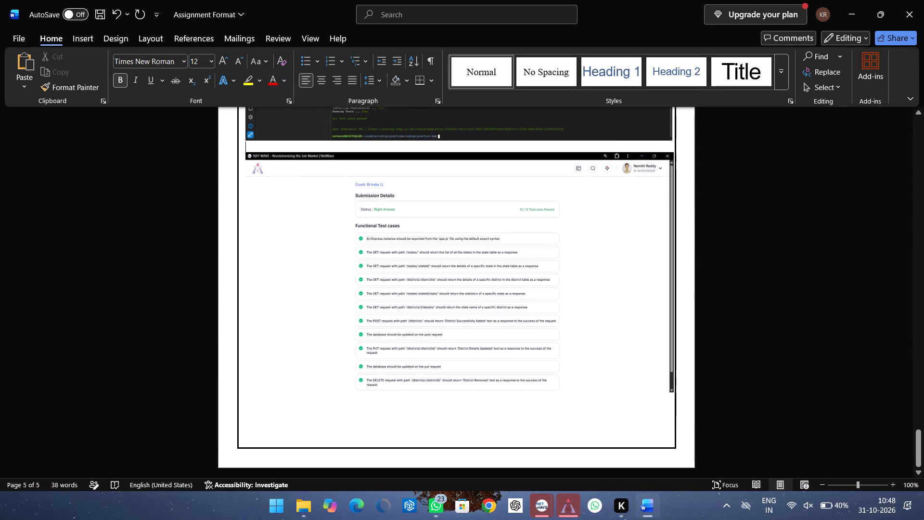
{"action": "left_click", "coordinate": [668, 418]}
{"action": "key", "text": "Return"}
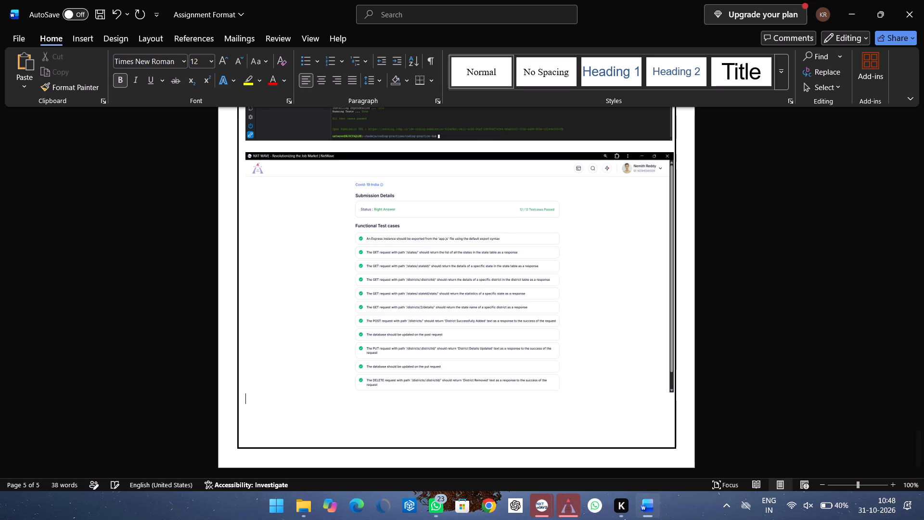
{"action": "key", "text": "Return"}
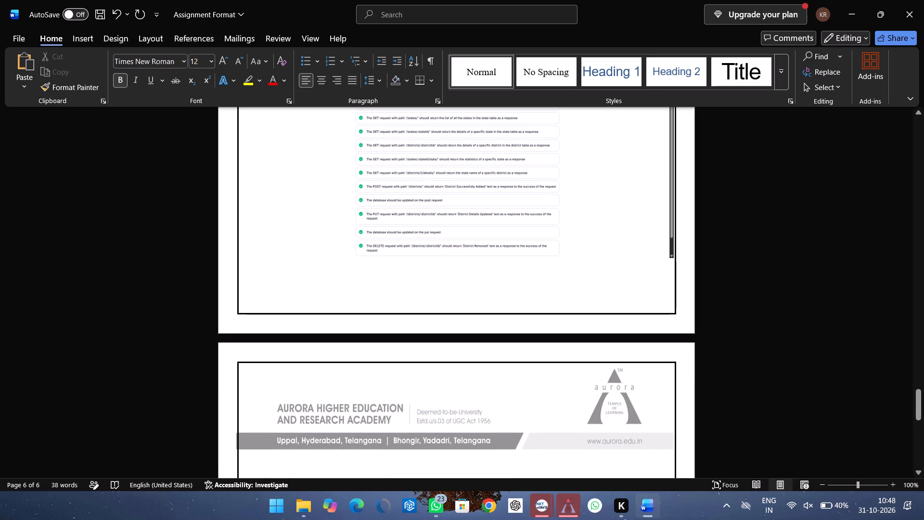
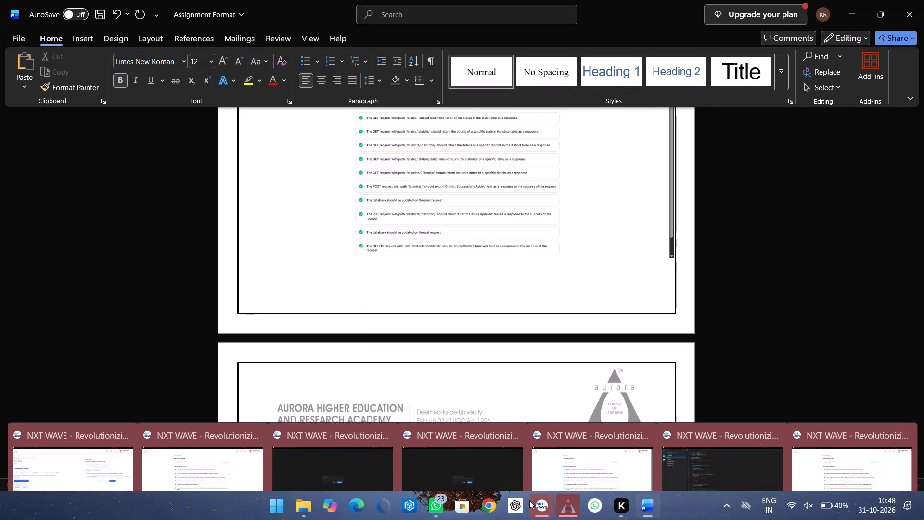
Switch to the NxtWave coding practice window, open the Player Match Scores question and capture a full-screen screenshot of it.
{"action": "left_click", "coordinate": [109, 449]}
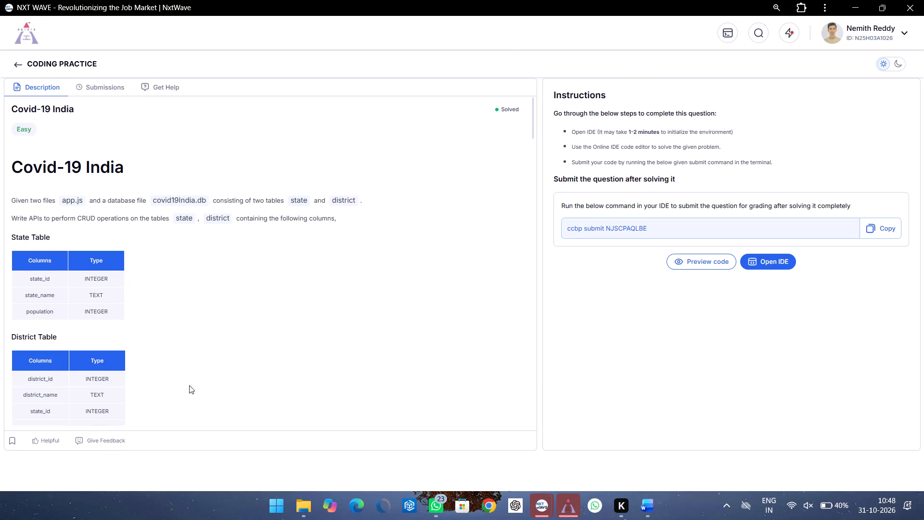
{"action": "scroll", "coordinate": [263, 298], "scroll_direction": "down", "scroll_amount": 1}
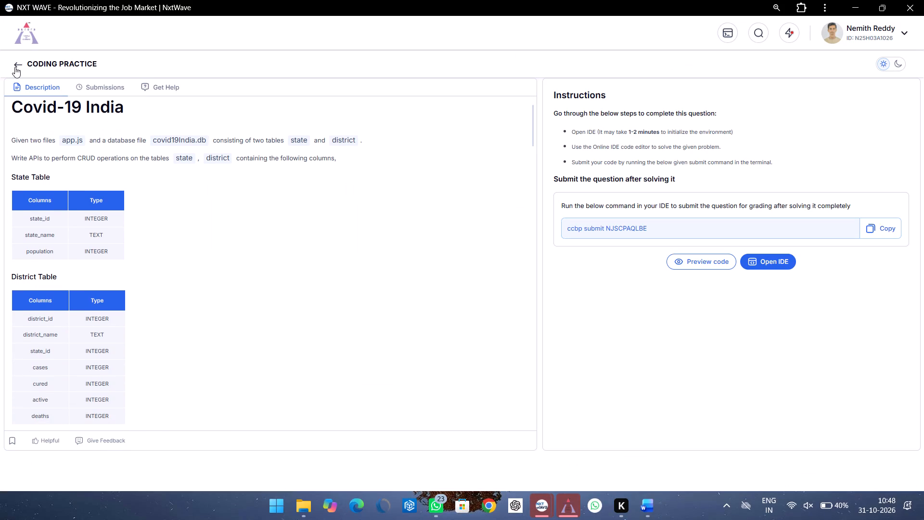
{"action": "left_click", "coordinate": [15, 67]}
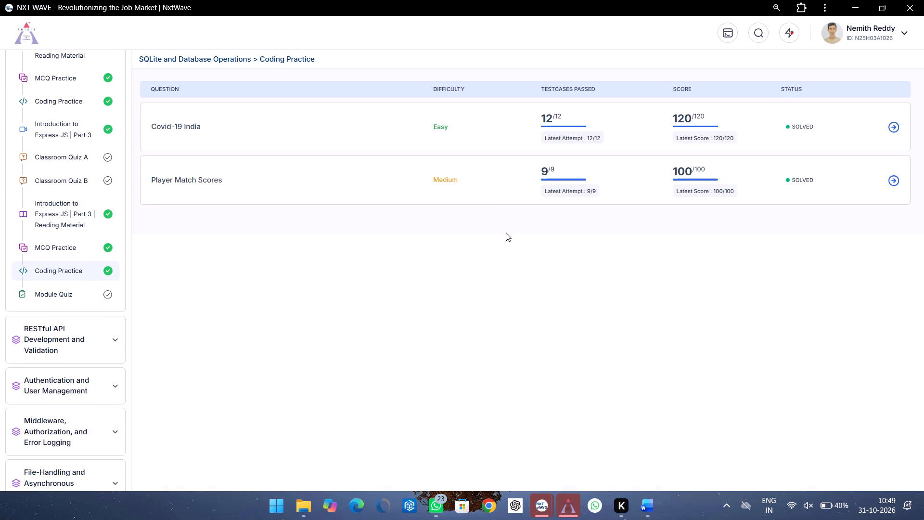
{"action": "left_click", "coordinate": [512, 194]}
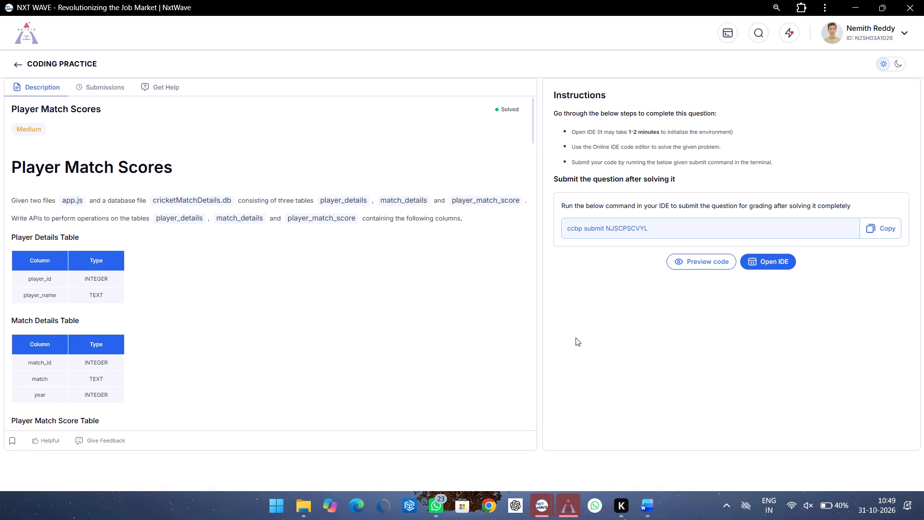
{"action": "key", "text": "Print"}
{"action": "left_click_drag", "start_coordinate": [576, 338], "coordinate": [577, 331]}
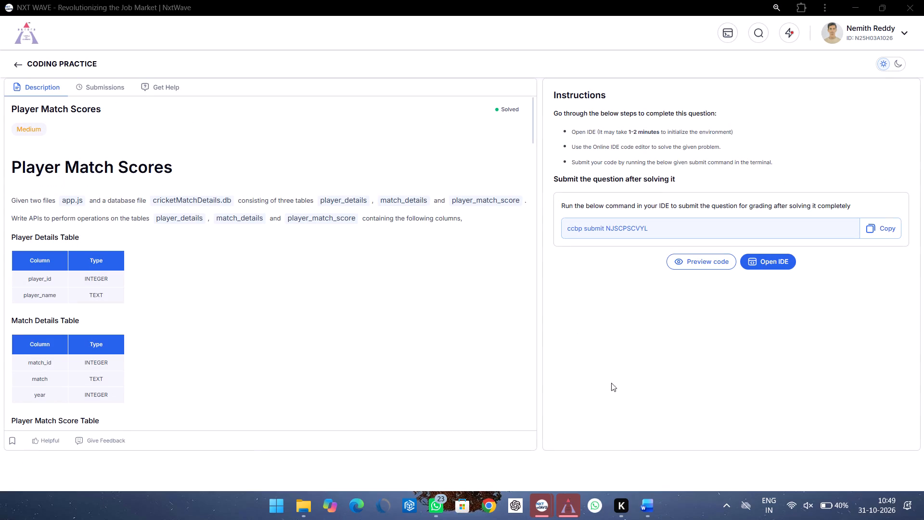
Paste the Player Match Scores question screenshot onto the new Word page, narrowed to fit inside the page border, and add a line below.
{"action": "left_click", "coordinate": [650, 498]}
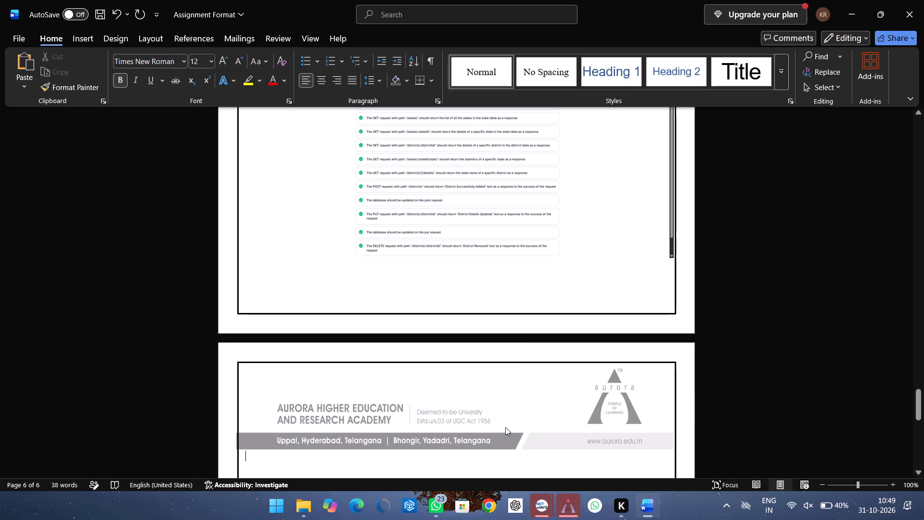
{"action": "key", "text": "ctrl+v"}
{"action": "left_click", "coordinate": [444, 347]}
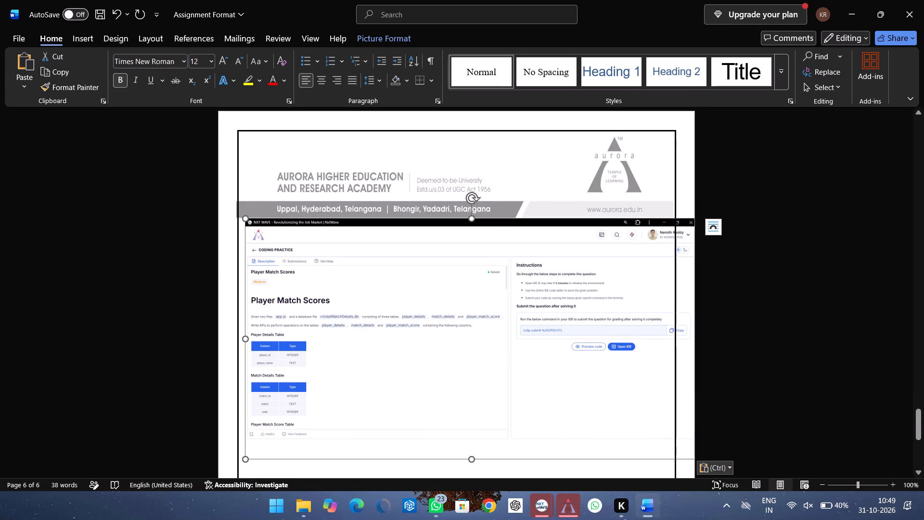
{"action": "left_click_drag", "start_coordinate": [246, 341], "coordinate": [280, 344]}
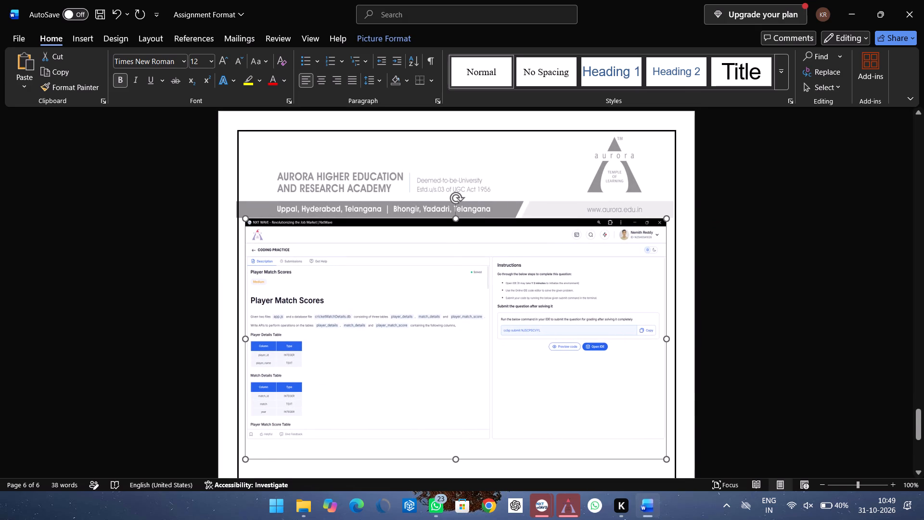
{"action": "left_click_drag", "start_coordinate": [280, 344], "coordinate": [274, 343]}
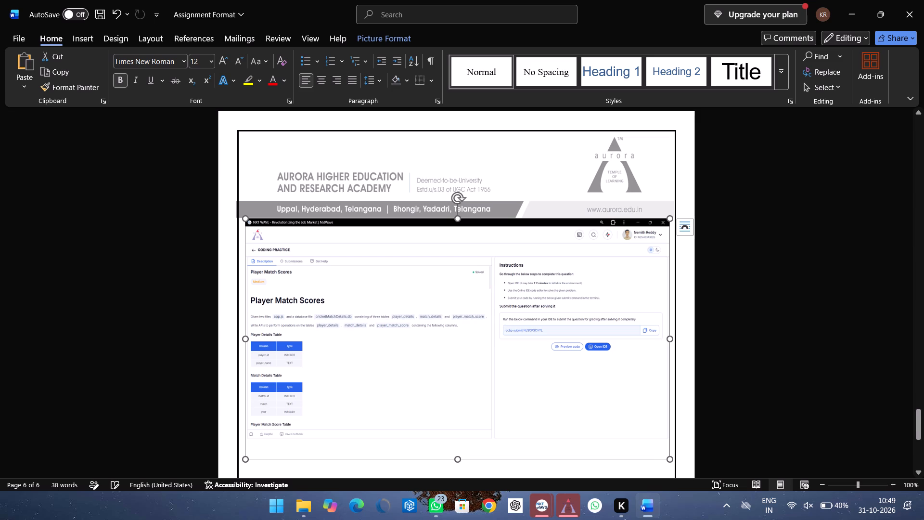
{"action": "left_click", "coordinate": [688, 448]}
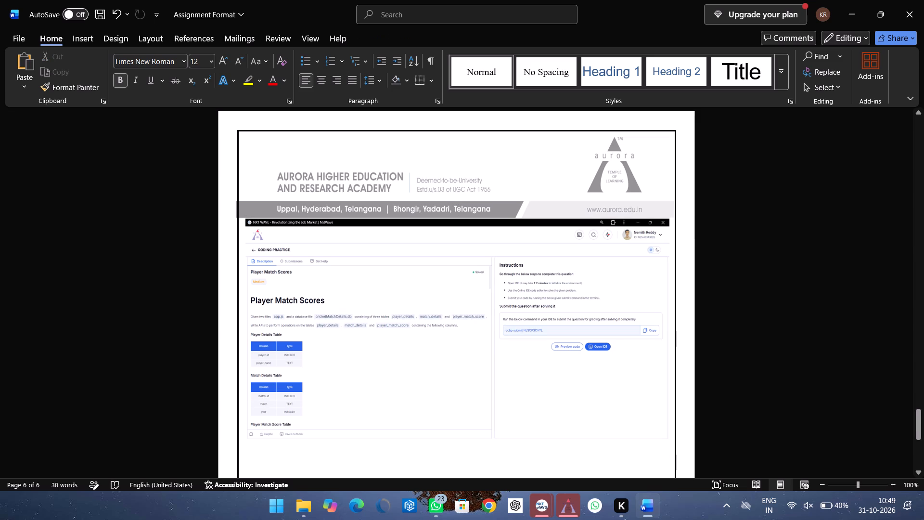
{"action": "key", "text": "Return"}
Back in NxtWave, open the IDE for Player Match Scores and display app.js from the coding-practice-7a folder.
{"action": "key", "text": "alt+Tab"}
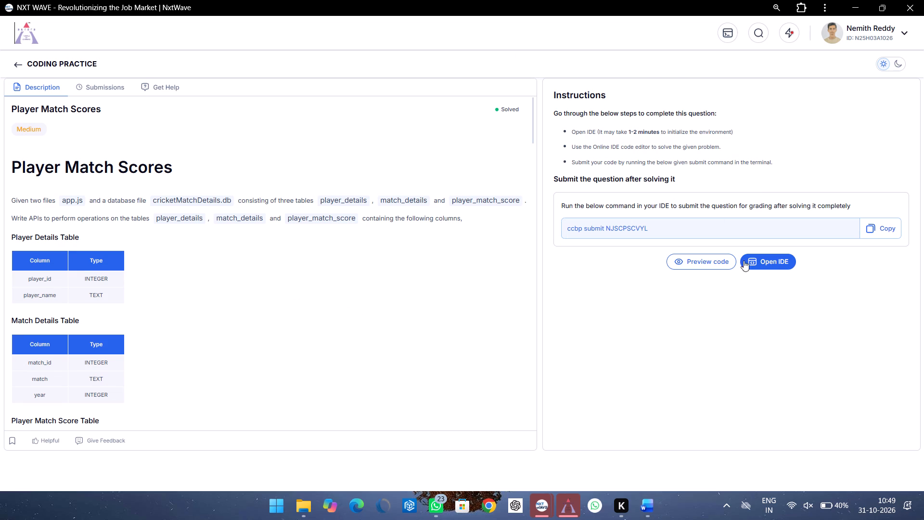
{"action": "left_click", "coordinate": [755, 260]}
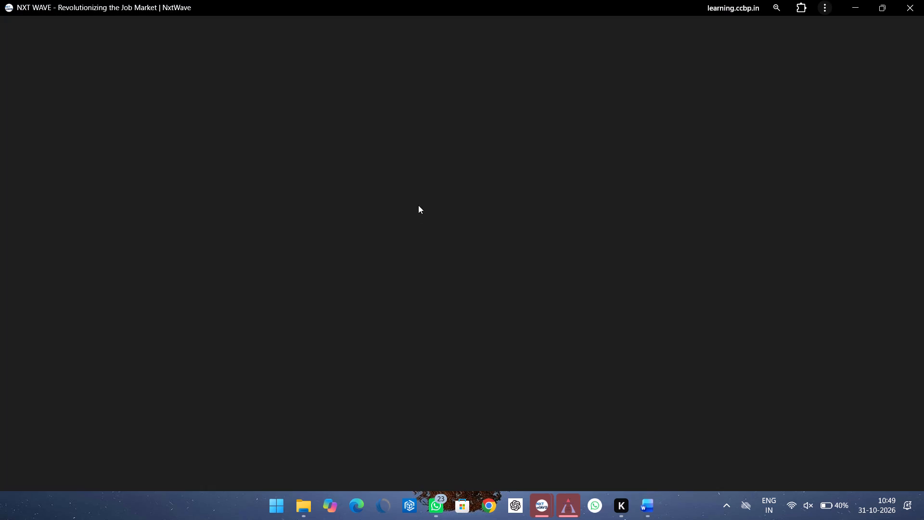
{"action": "left_click", "coordinate": [532, 267]}
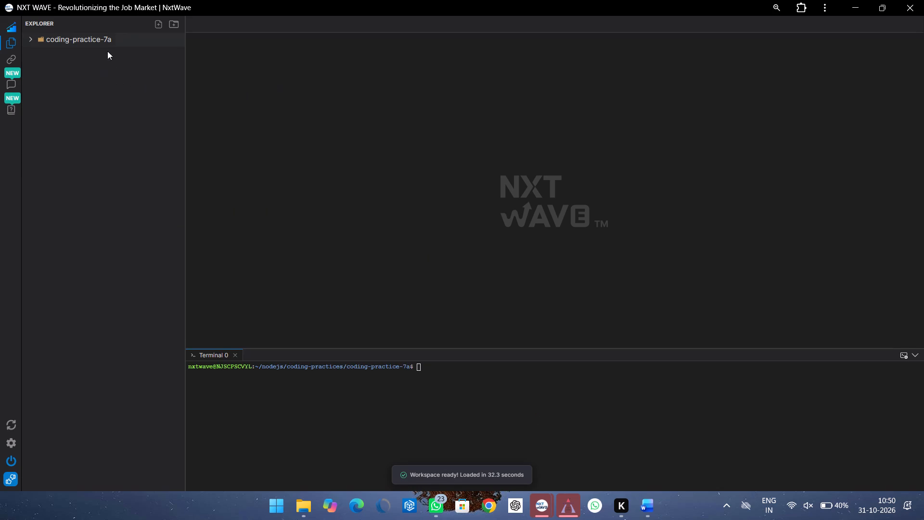
{"action": "left_click", "coordinate": [108, 39]}
{"action": "left_click", "coordinate": [127, 65]}
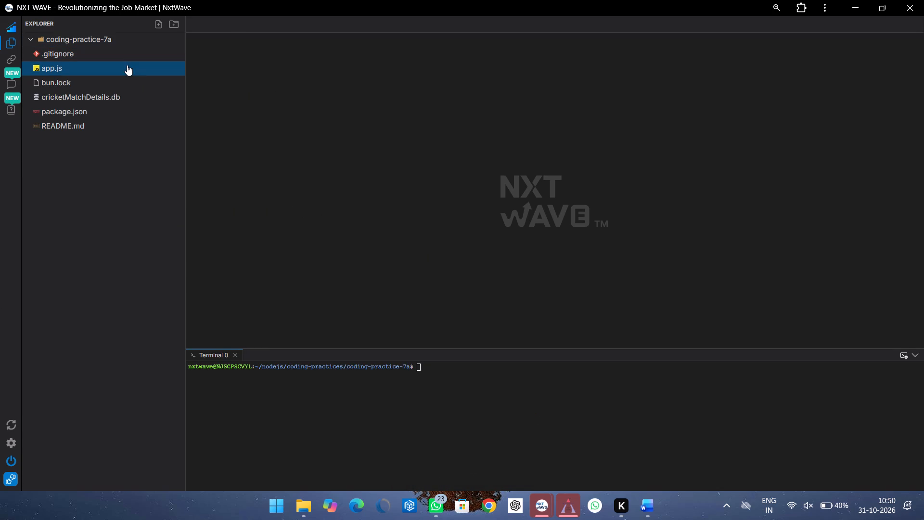
Copy the question's submit command and run ccbp submit NJSCPSCVYL in the IDE terminal.
{"action": "left_click", "coordinate": [445, 376]}
{"action": "key", "text": "alt+Tab"}
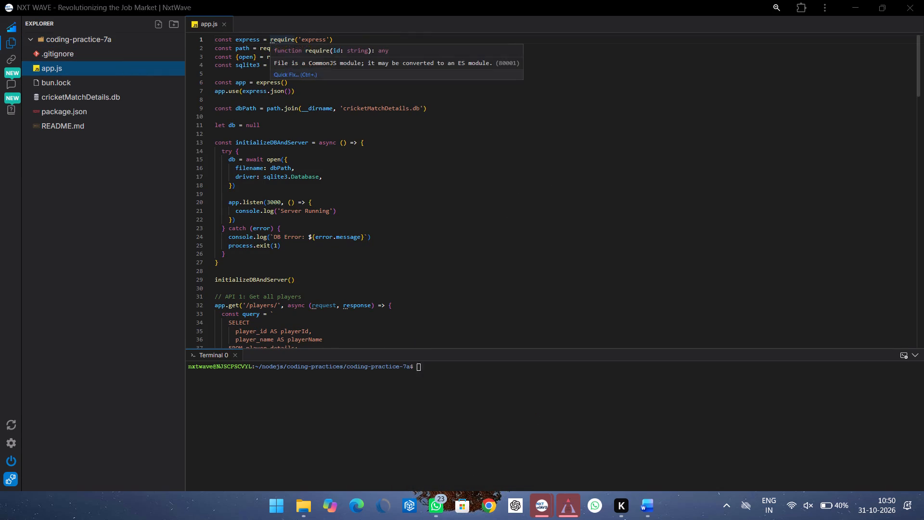
{"action": "left_click", "coordinate": [880, 229]}
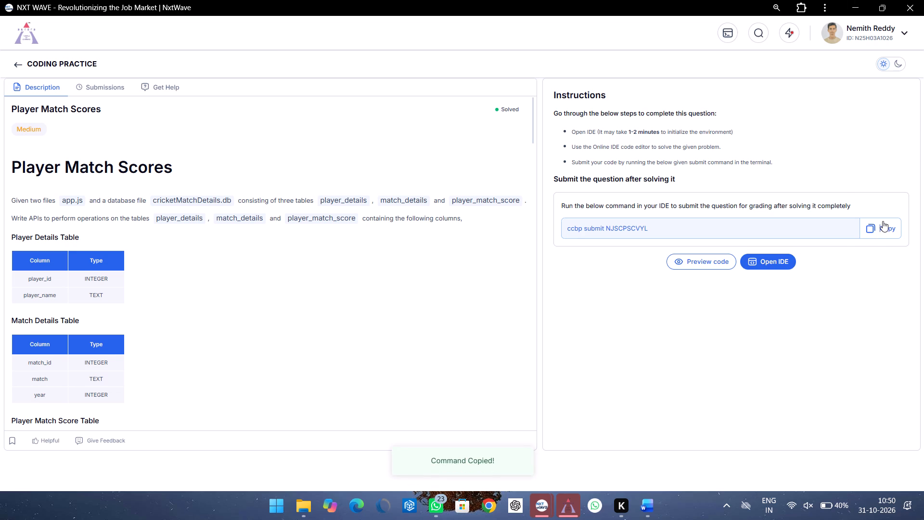
{"action": "key", "text": "alt+Tab"}
{"action": "key", "text": "ctrl+shift+v"}
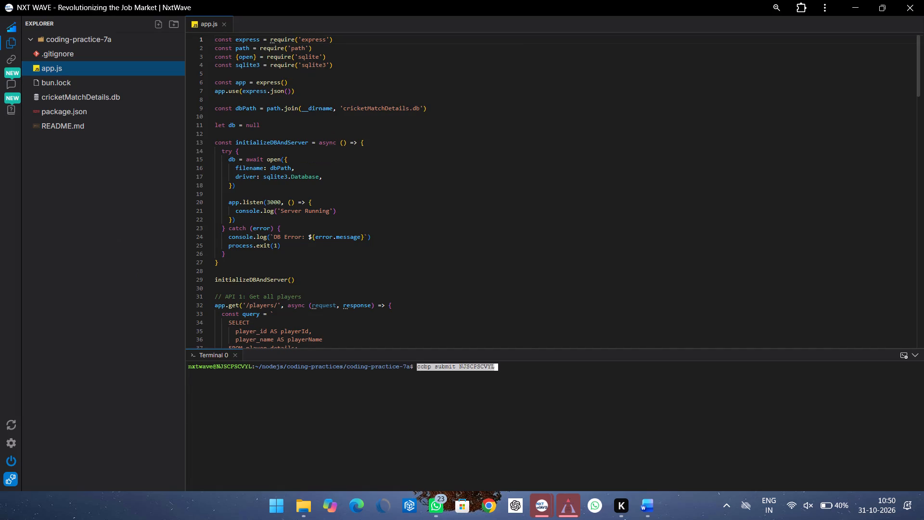
{"action": "key", "text": "Return"}
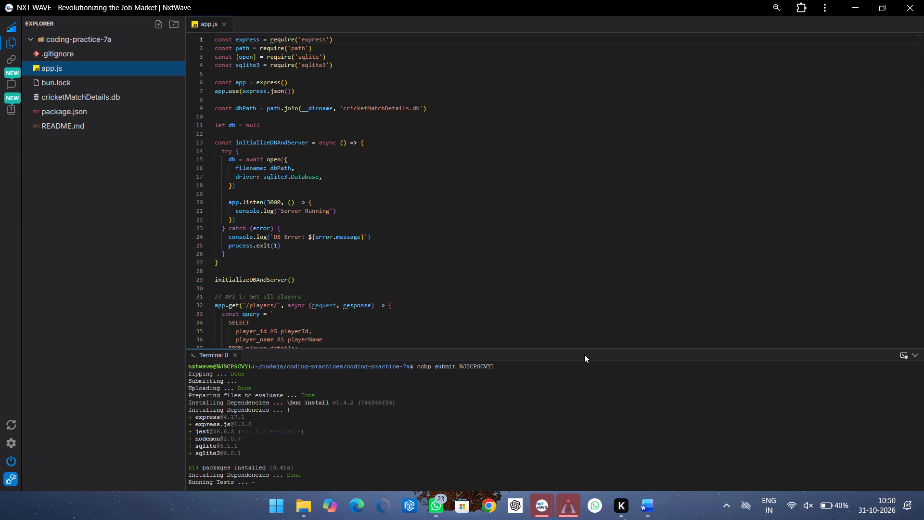
Capture the IDE with app.js and the terminal, and paste it below the question screenshot in Word, narrowed to fit inside the border.
{"action": "key", "text": "Print"}
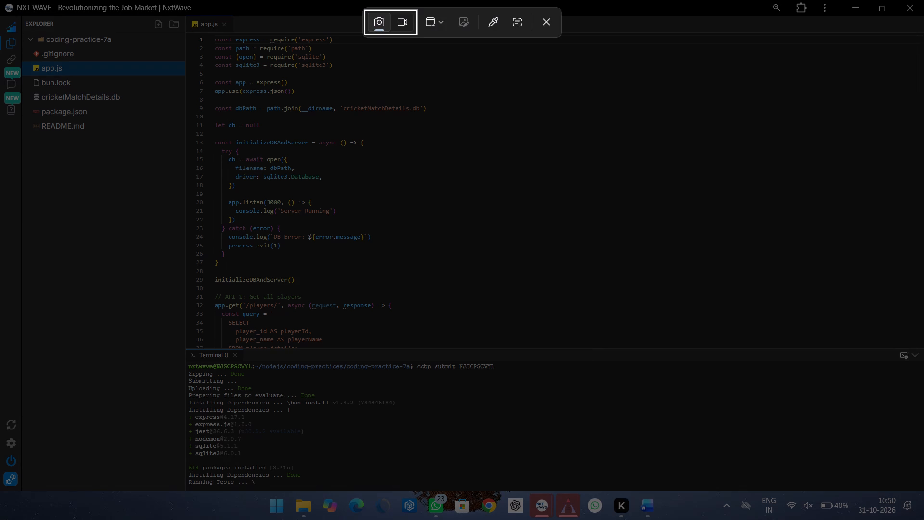
{"action": "left_click", "coordinate": [584, 354]}
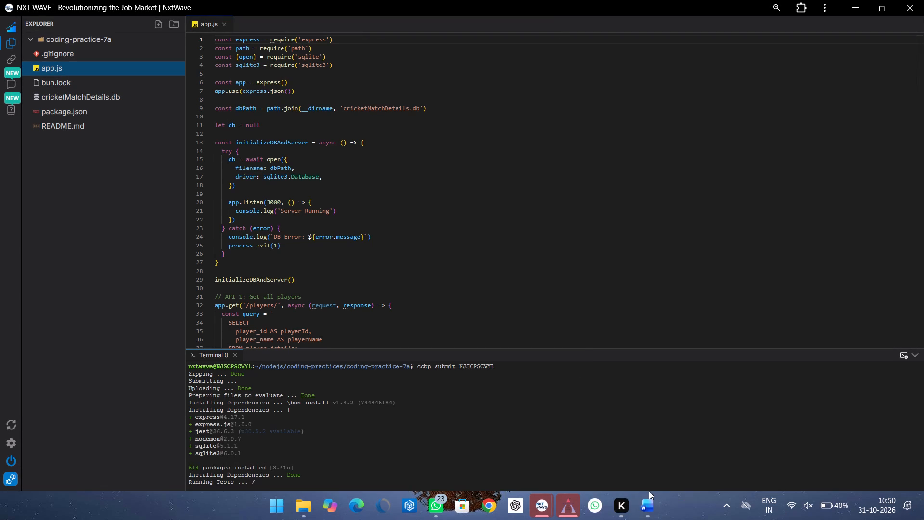
{"action": "left_click", "coordinate": [650, 516]}
{"action": "left_click", "coordinate": [639, 507]}
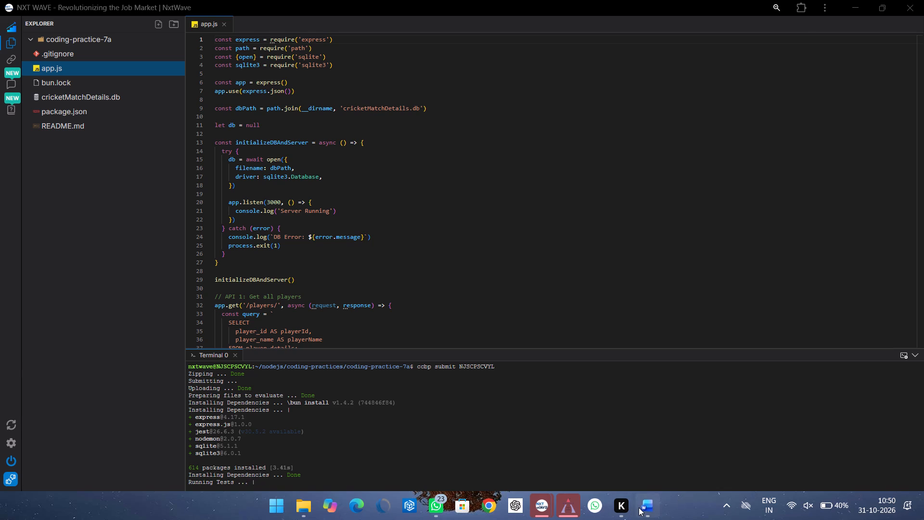
{"action": "key", "text": "ctrl+v"}
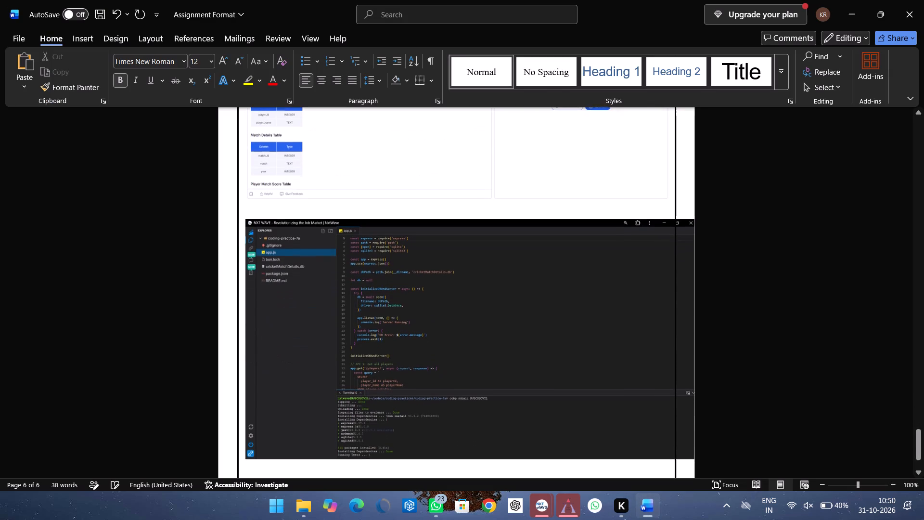
{"action": "left_click", "coordinate": [497, 335]}
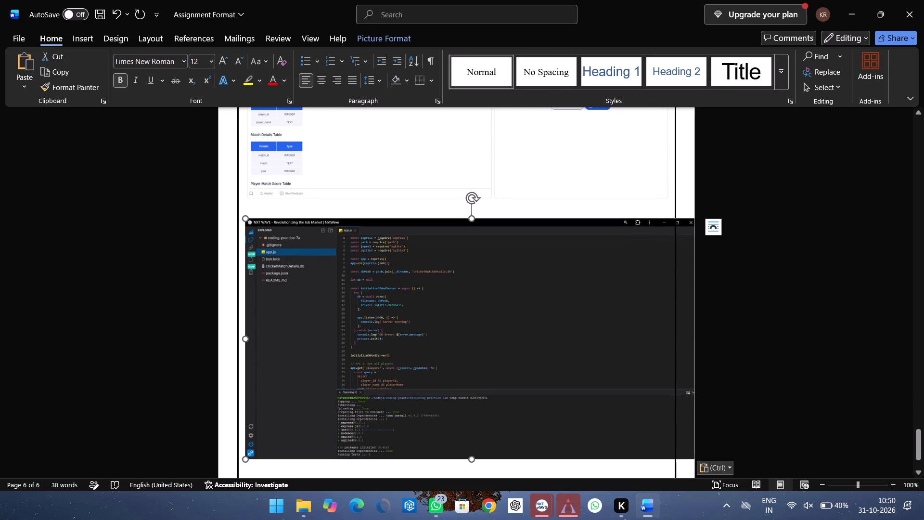
{"action": "left_click_drag", "start_coordinate": [245, 338], "coordinate": [277, 342]}
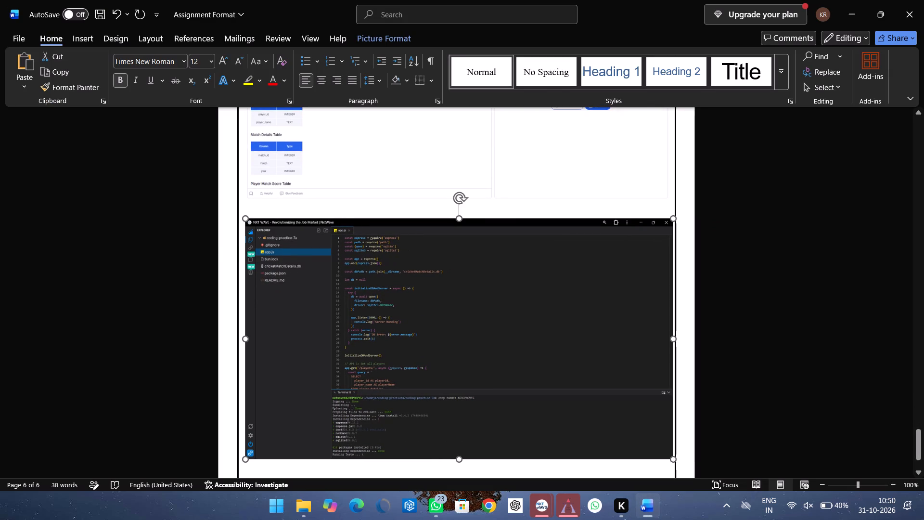
{"action": "left_click_drag", "start_coordinate": [277, 342], "coordinate": [274, 343]}
{"action": "left_click", "coordinate": [711, 442]}
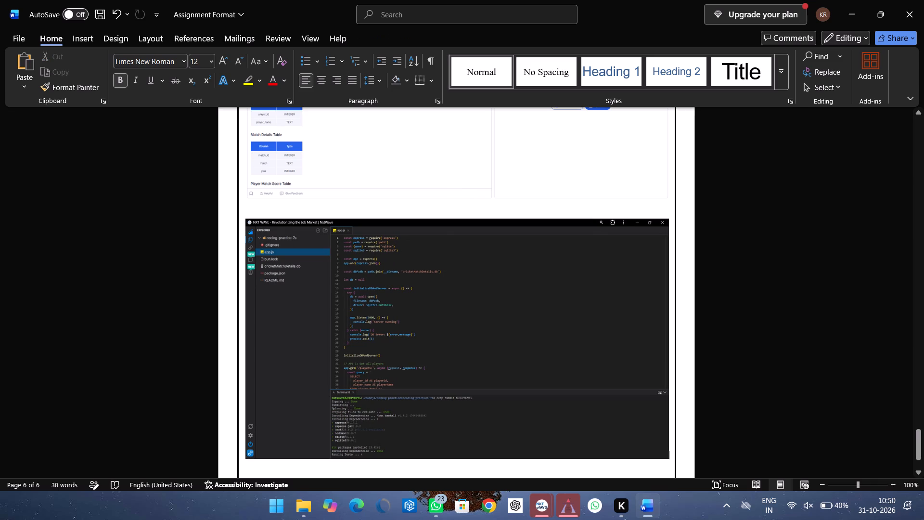
Add four new lines below the Player Match Scores code screenshot so the document continues onto a new page.
{"action": "key", "text": "Return"}
{"action": "key", "text": "Return"}
{"action": "key", "text": "Return"}
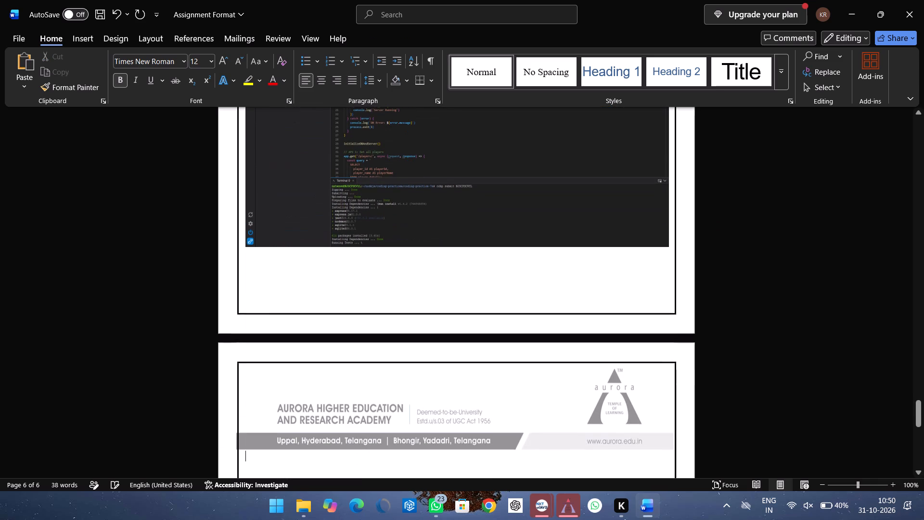
{"action": "key", "text": "Return"}
Open the submission URL from the IDE terminal and capture a screenshot of the Player Match Scores submission details.
{"action": "key", "text": "alt+Tab"}
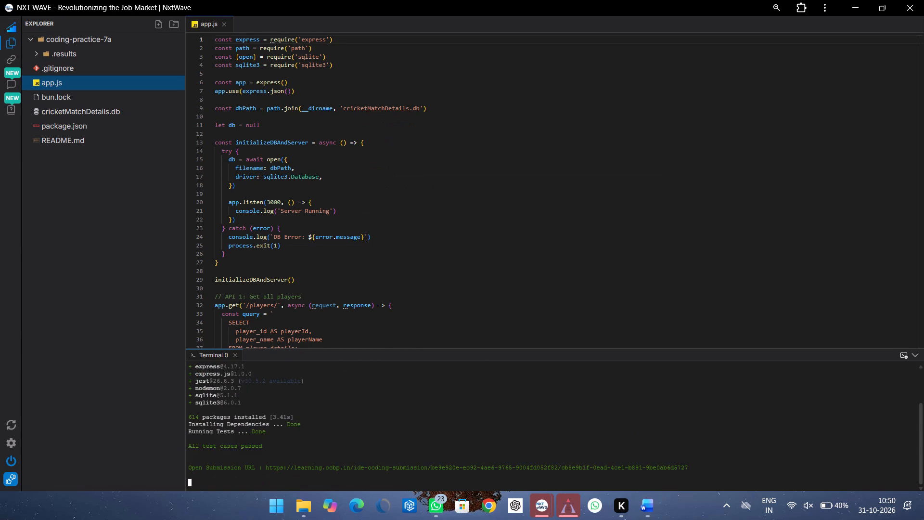
{"action": "left_click", "coordinate": [598, 470]}
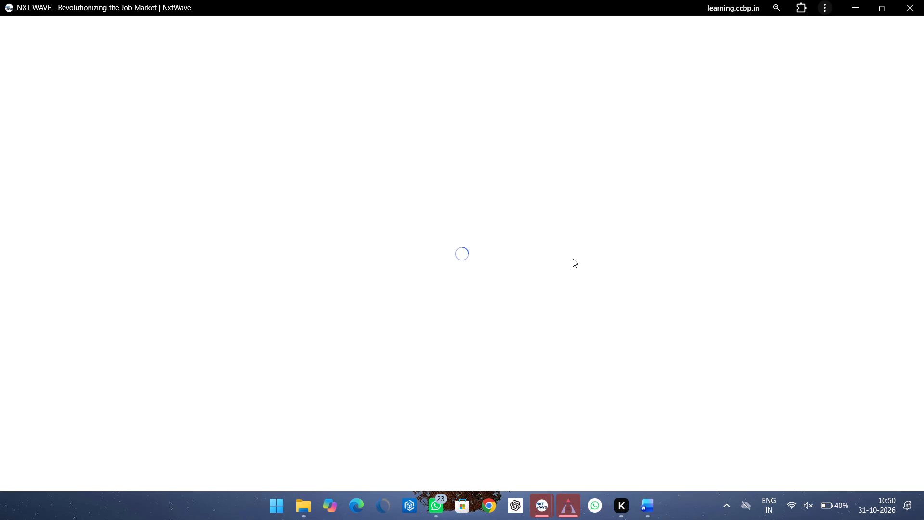
{"action": "key", "text": "Print"}
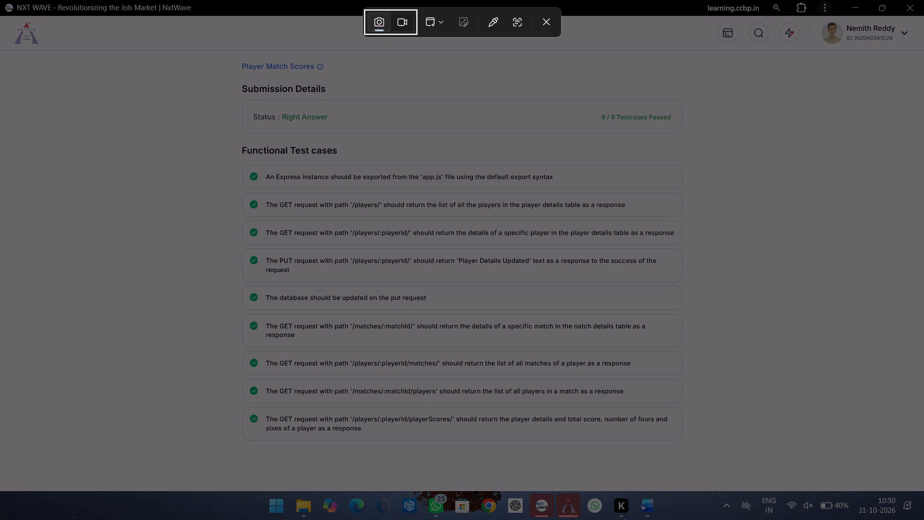
{"action": "left_click", "coordinate": [573, 259]}
Paste the Player Match Scores submission screenshot onto the new Word page and narrow it to fit inside the page border.
{"action": "key", "text": "alt+Tab"}
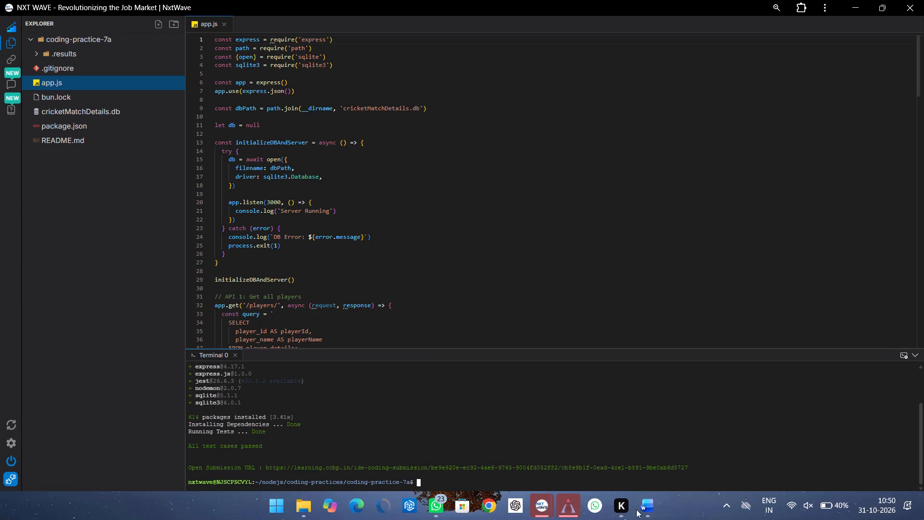
{"action": "left_click", "coordinate": [641, 515]}
{"action": "key", "text": "ctrl+v"}
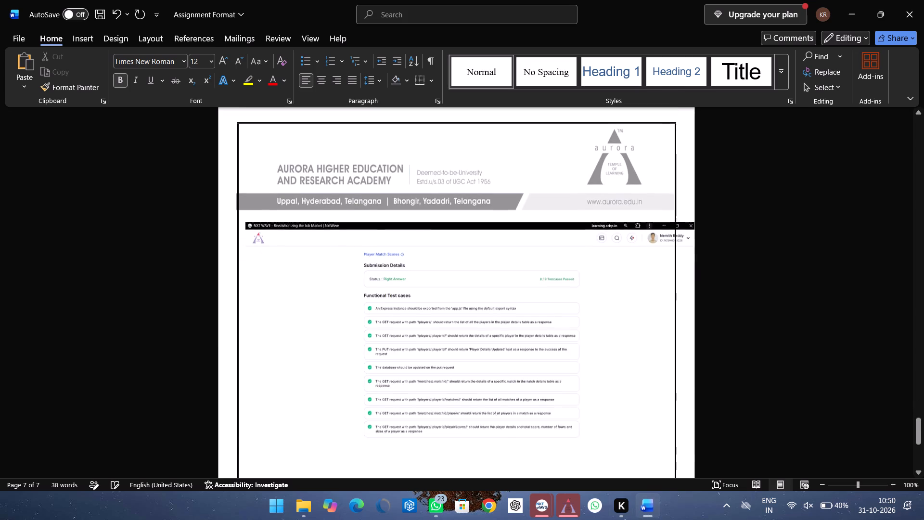
{"action": "scroll", "coordinate": [595, 275], "scroll_direction": "down", "scroll_amount": 3}
{"action": "left_click", "coordinate": [488, 255]}
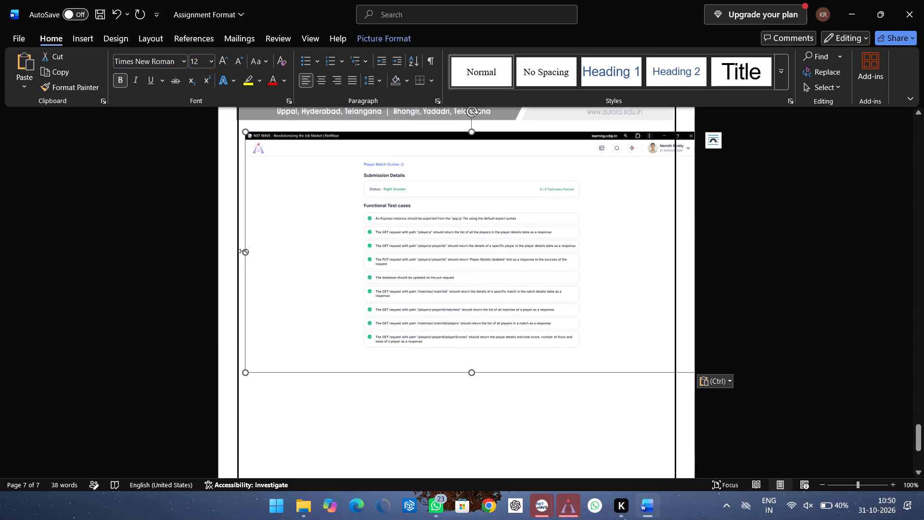
{"action": "left_click_drag", "start_coordinate": [244, 251], "coordinate": [273, 258]}
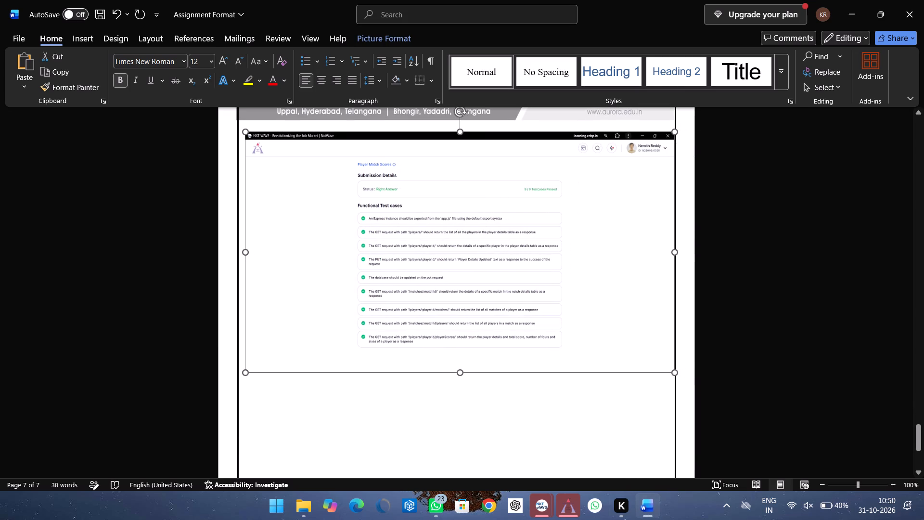
{"action": "left_click_drag", "start_coordinate": [273, 258], "coordinate": [273, 258]}
{"action": "left_click", "coordinate": [764, 232]}
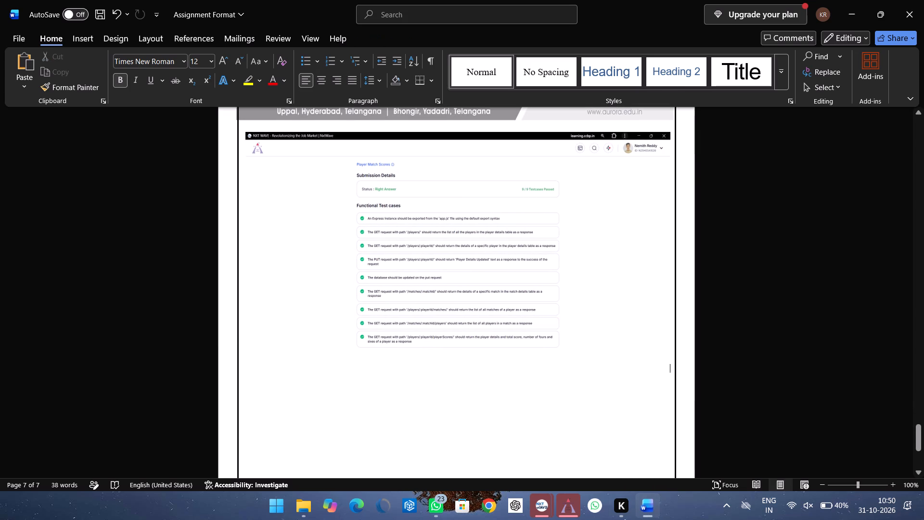
Review the whole lab report from the Player Match Scores submission page back to the student details on the first page.
{"action": "scroll", "coordinate": [765, 232], "scroll_direction": "up", "scroll_amount": 7}
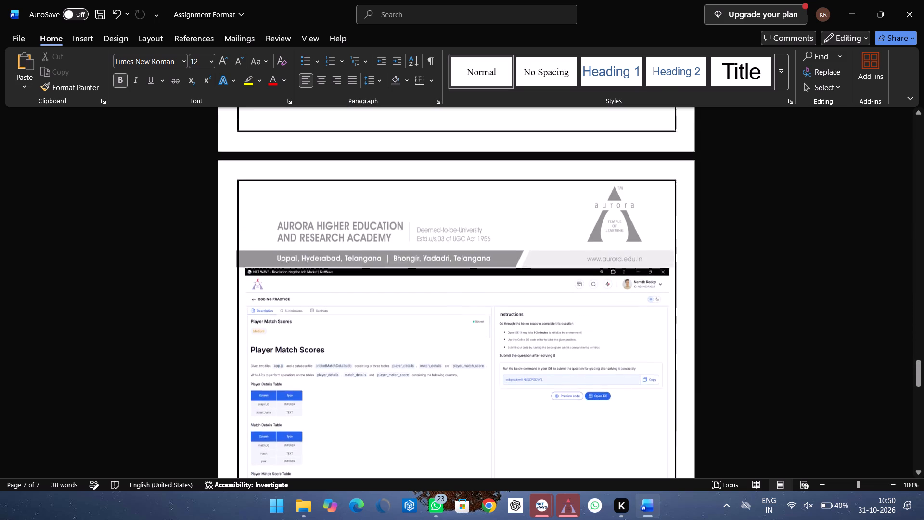
{"action": "scroll", "coordinate": [765, 232], "scroll_direction": "up", "scroll_amount": 3}
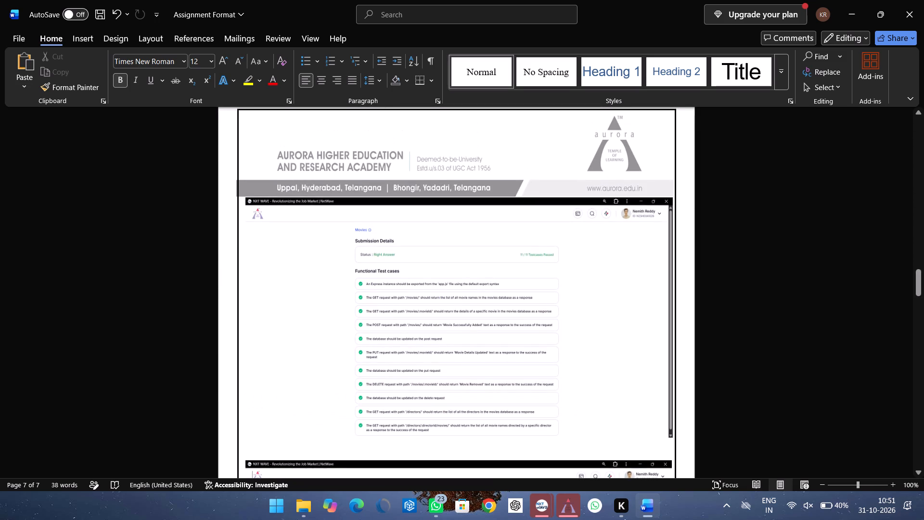
{"action": "scroll", "coordinate": [765, 232], "scroll_direction": "down", "scroll_amount": 1}
{"action": "scroll", "coordinate": [765, 232], "scroll_direction": "up", "scroll_amount": 1}
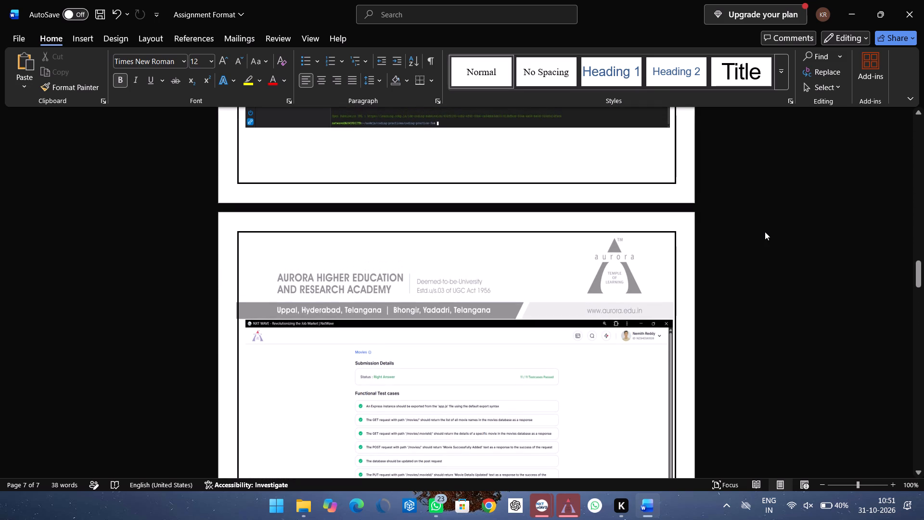
{"action": "scroll", "coordinate": [765, 232], "scroll_direction": "up", "scroll_amount": 7}
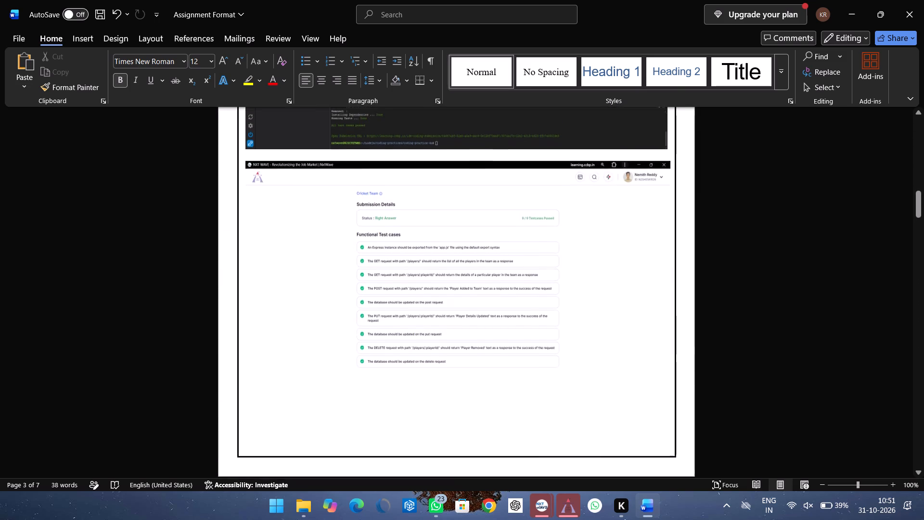
{"action": "scroll", "coordinate": [765, 232], "scroll_direction": "up", "scroll_amount": 3}
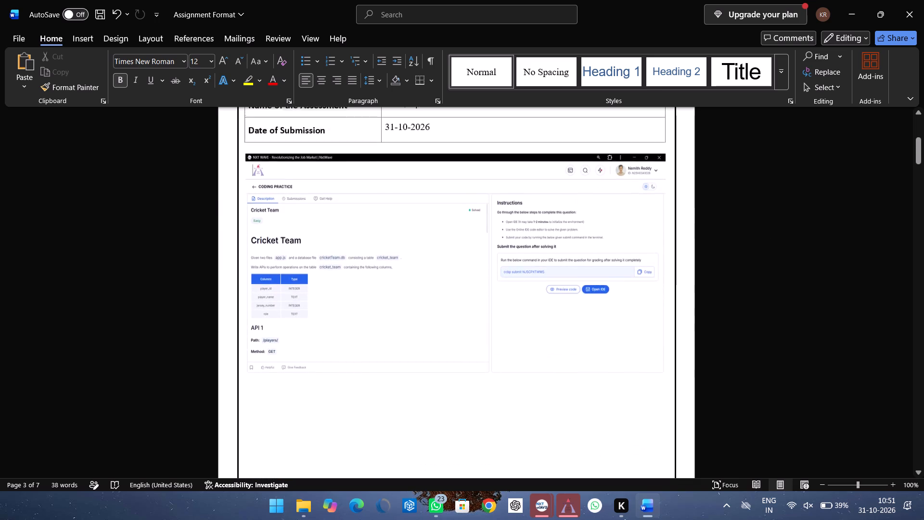
{"action": "scroll", "coordinate": [765, 232], "scroll_direction": "up", "scroll_amount": 2}
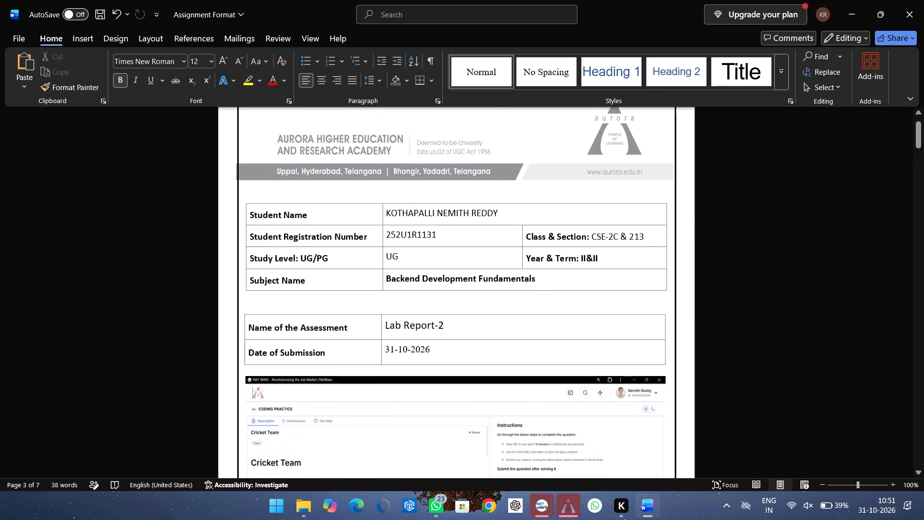
{"action": "scroll", "coordinate": [765, 232], "scroll_direction": "up", "scroll_amount": 1}
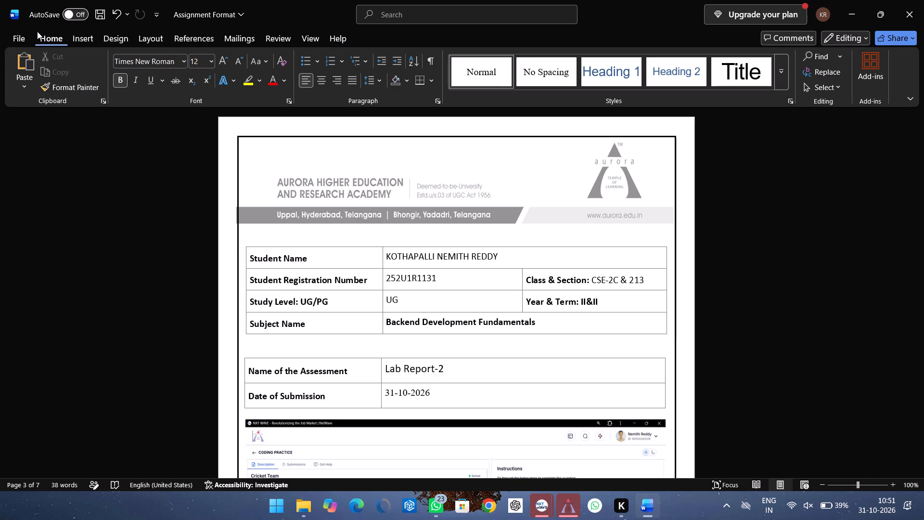
Export the document as a PDF named Lab Report 2 in the Node js folder inside Assignments.
{"action": "left_click", "coordinate": [18, 39]}
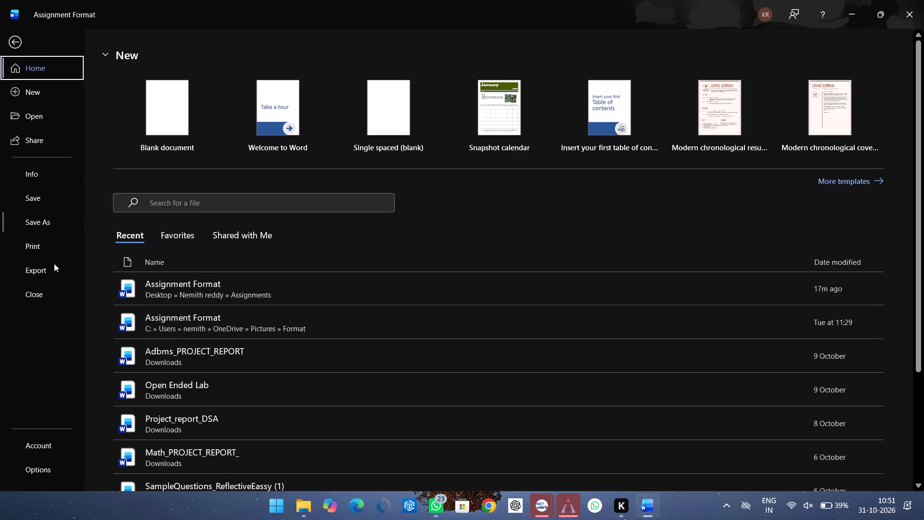
{"action": "left_click", "coordinate": [51, 270]}
{"action": "left_click", "coordinate": [343, 180]}
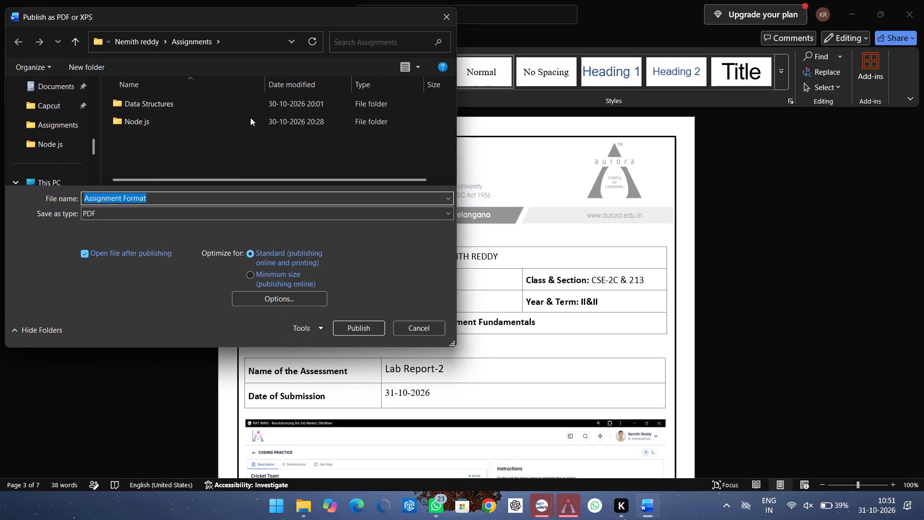
{"action": "double_click", "coordinate": [250, 117]}
{"action": "left_click", "coordinate": [215, 217]}
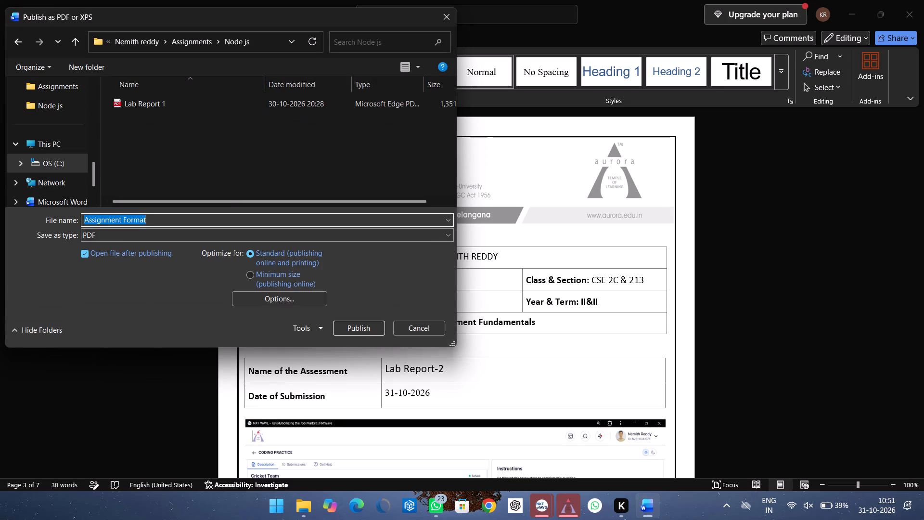
{"action": "key", "text": "bracketright"}
{"action": "key", "text": "BackSpace"}
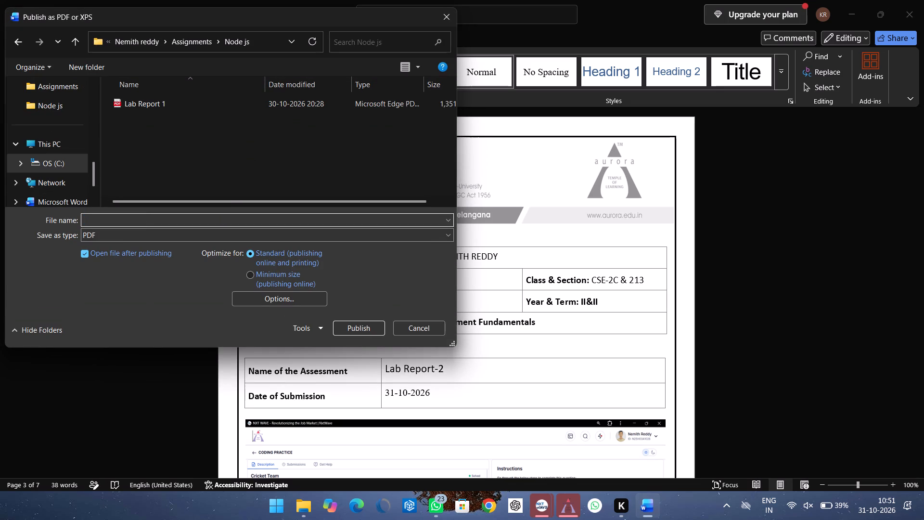
{"action": "type", "text": "LK"}
{"action": "key", "text": "BackSpace"}
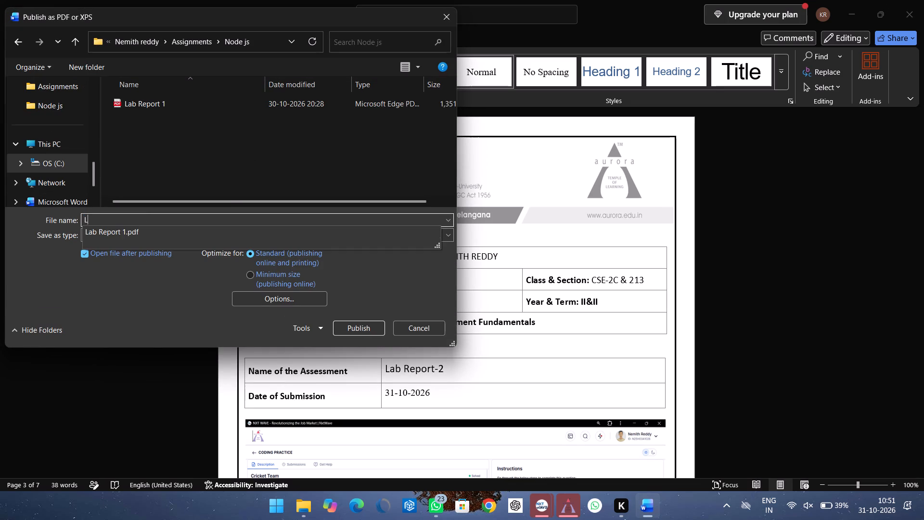
{"action": "left_click", "coordinate": [236, 229]}
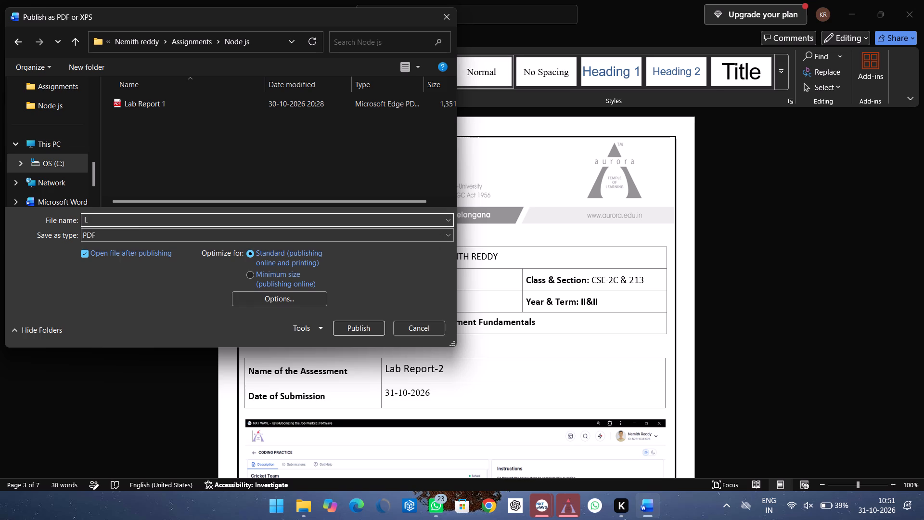
{"action": "left_click", "coordinate": [126, 216]}
{"action": "key", "text": "Left"}
{"action": "key", "text": "BackSpace"}
{"action": "key", "text": "2"}
{"action": "key", "text": "Return"}
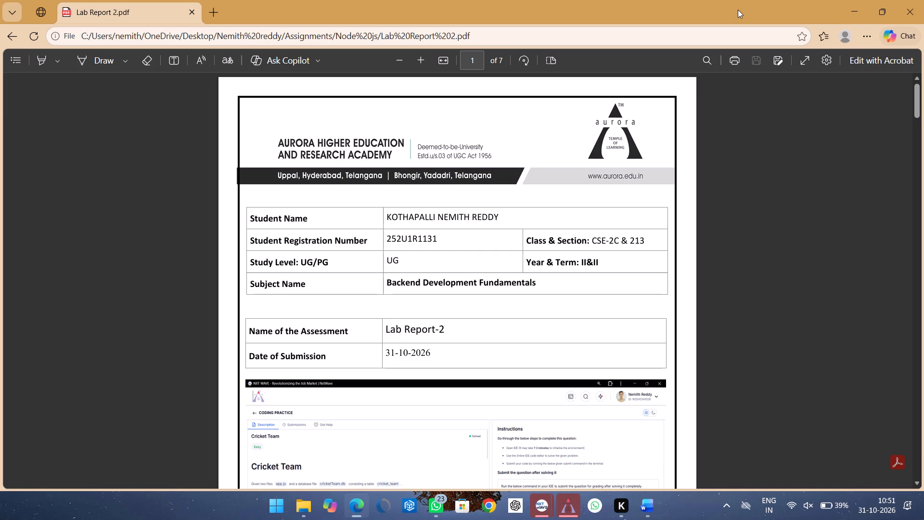
Check the pages of the published Lab Report 2 PDF from first to last and back, and close it.
{"action": "scroll", "coordinate": [738, 10], "scroll_direction": "down", "scroll_amount": 8}
{"action": "scroll", "coordinate": [575, 2], "scroll_direction": "down", "scroll_amount": 4}
{"action": "scroll", "coordinate": [597, 252], "scroll_direction": "down", "scroll_amount": 6}
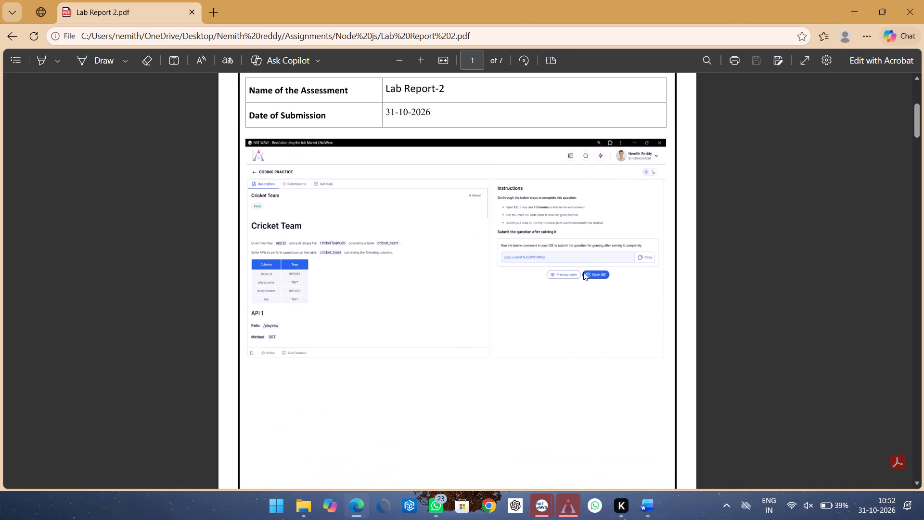
{"action": "scroll", "coordinate": [583, 272], "scroll_direction": "down", "scroll_amount": 20}
{"action": "scroll", "coordinate": [583, 275], "scroll_direction": "down", "scroll_amount": 1}
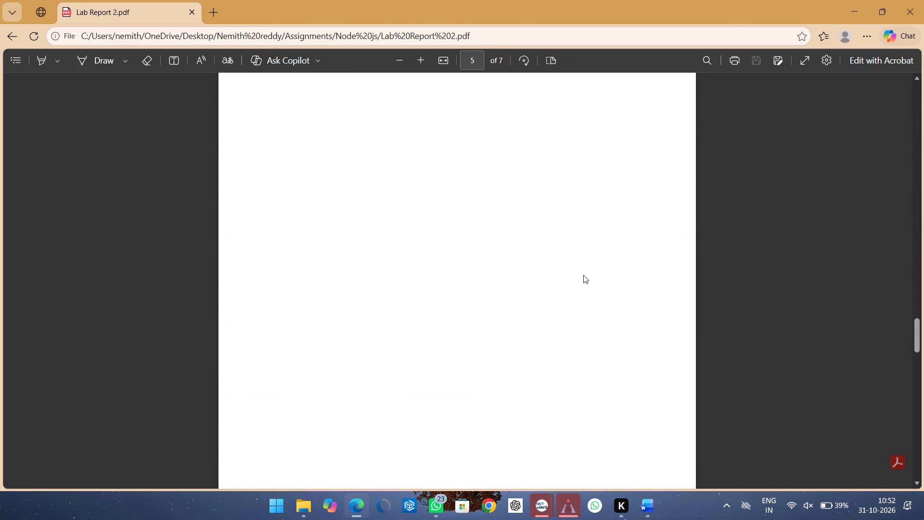
{"action": "scroll", "coordinate": [583, 275], "scroll_direction": "down", "scroll_amount": 13}
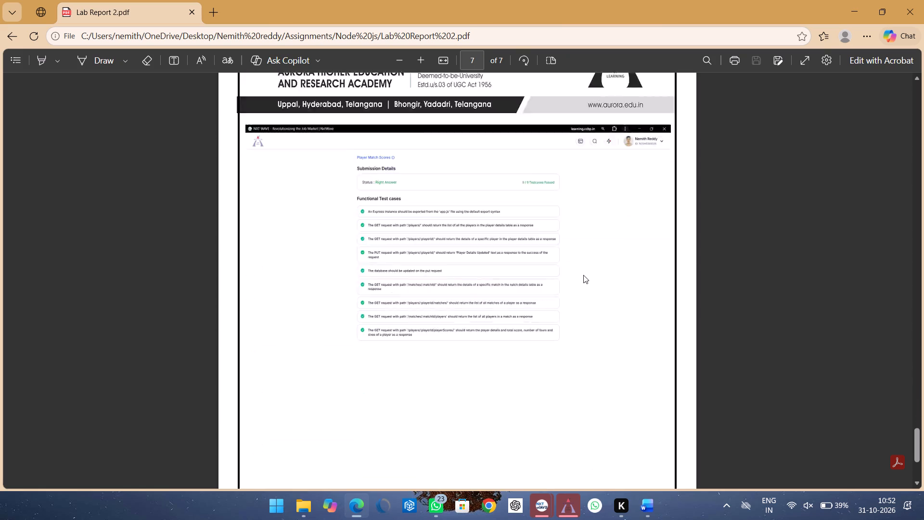
{"action": "scroll", "coordinate": [583, 275], "scroll_direction": "down", "scroll_amount": 2}
{"action": "scroll", "coordinate": [583, 275], "scroll_direction": "up", "scroll_amount": 8}
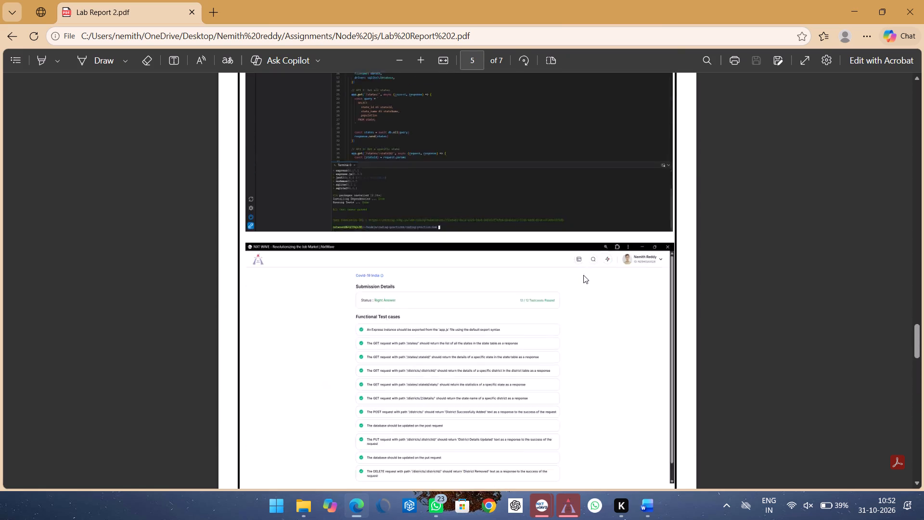
{"action": "scroll", "coordinate": [583, 275], "scroll_direction": "up", "scroll_amount": 6}
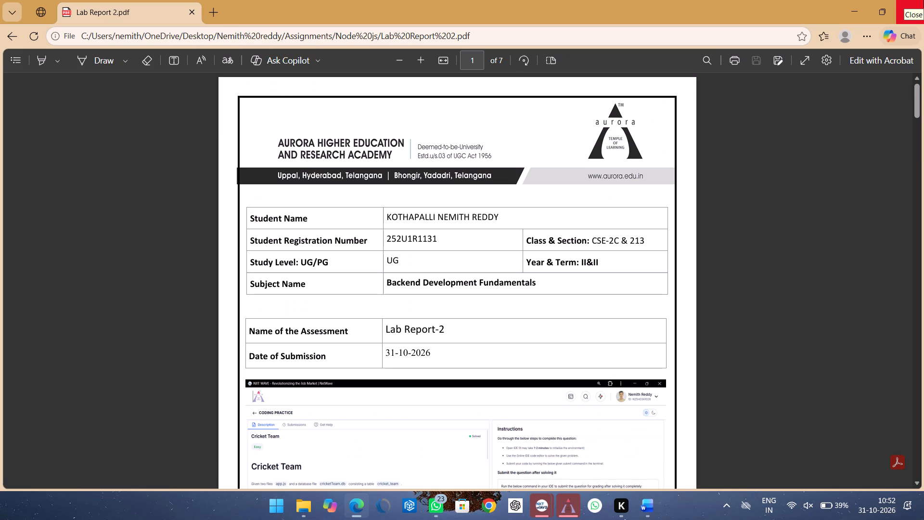
{"action": "left_click", "coordinate": [923, 0]}
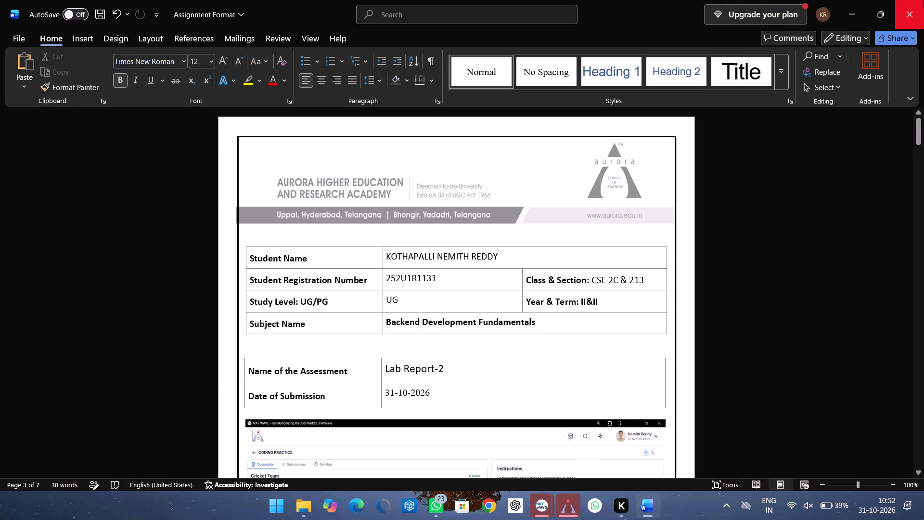
Close the Assignment Format document in Word without saving the changes.
{"action": "left_click", "coordinate": [923, 0]}
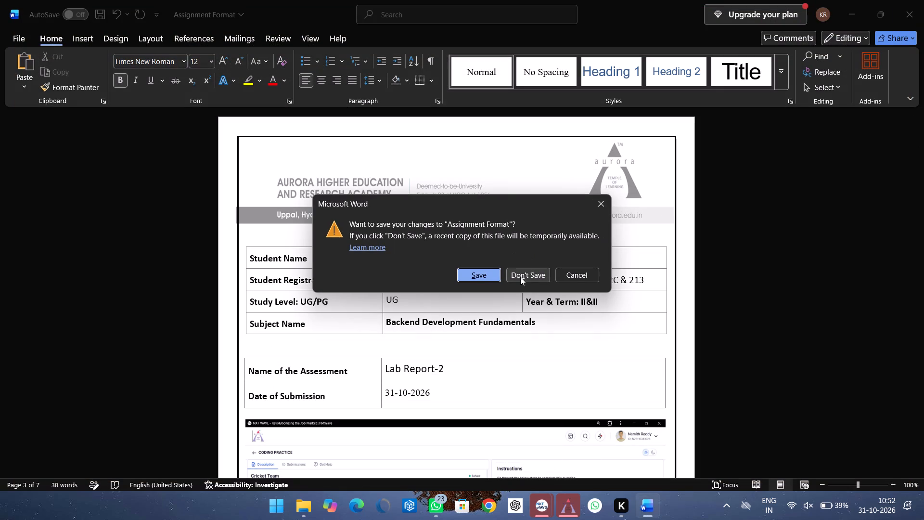
{"action": "left_click", "coordinate": [521, 277]}
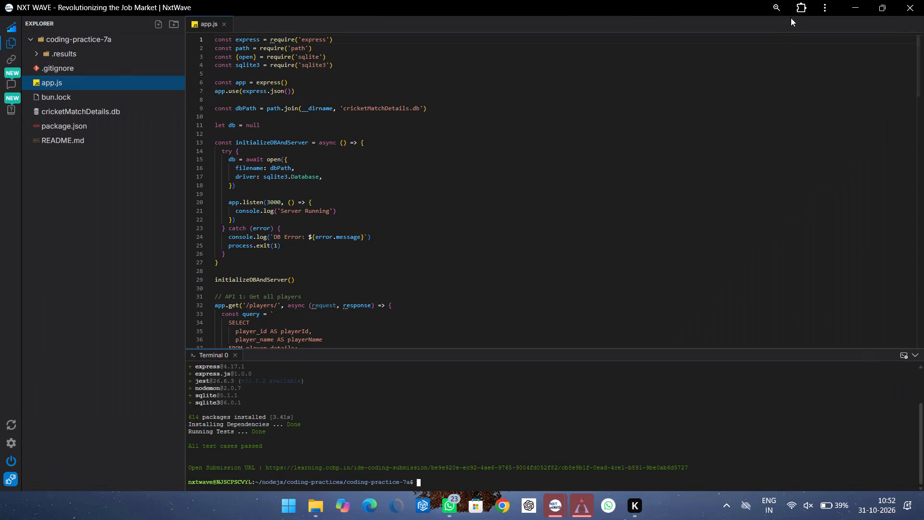
Close the IDE window and the Player Match Scores submission details window.
{"action": "left_click", "coordinate": [923, 0]}
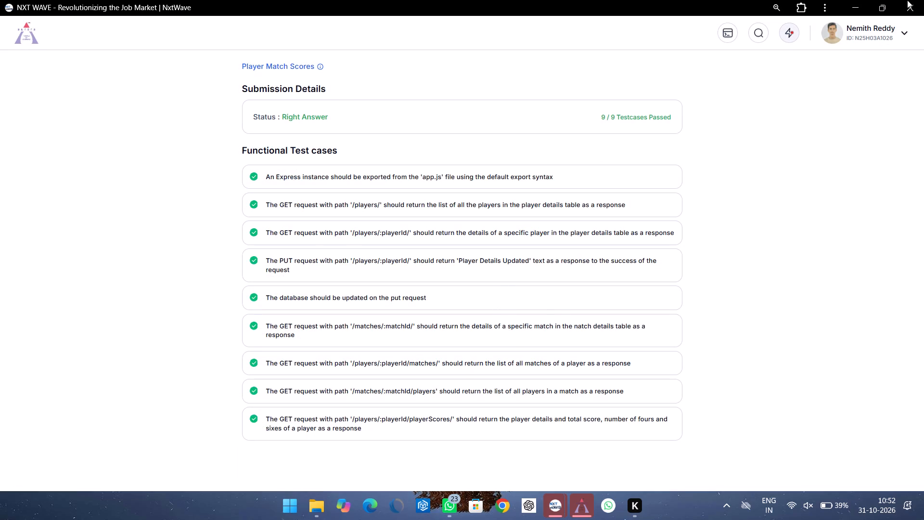
{"action": "left_click", "coordinate": [923, 0]}
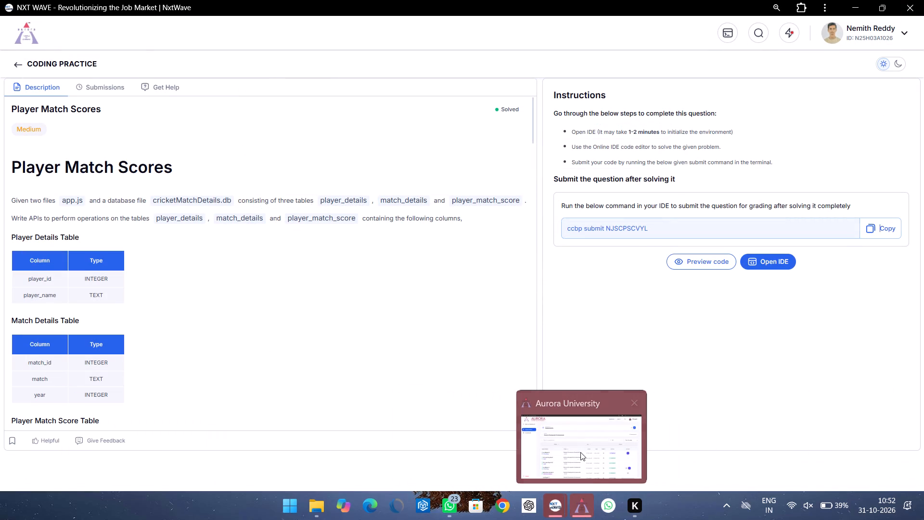
Switch to the Aurora University portal and upload the Lab Report 2 PDF for the Lab Report 2 assessment.
{"action": "left_click", "coordinate": [580, 450]}
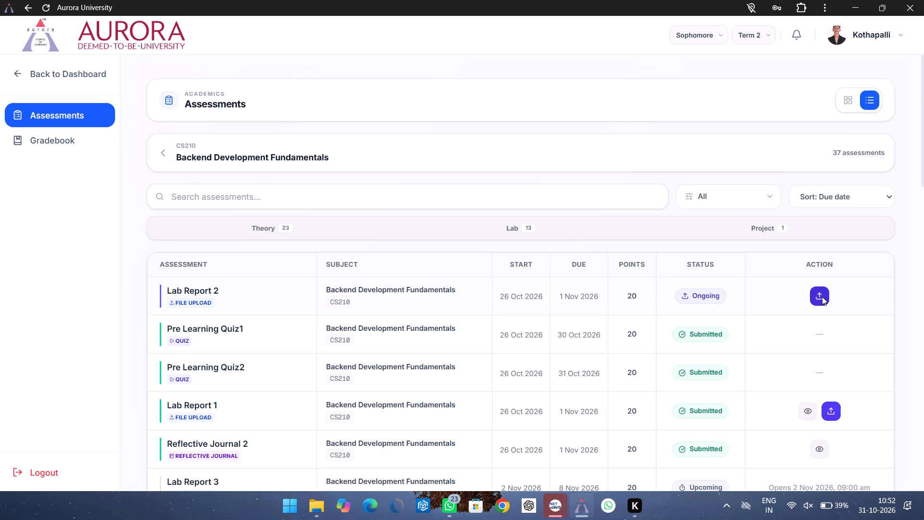
{"action": "left_click", "coordinate": [822, 297]}
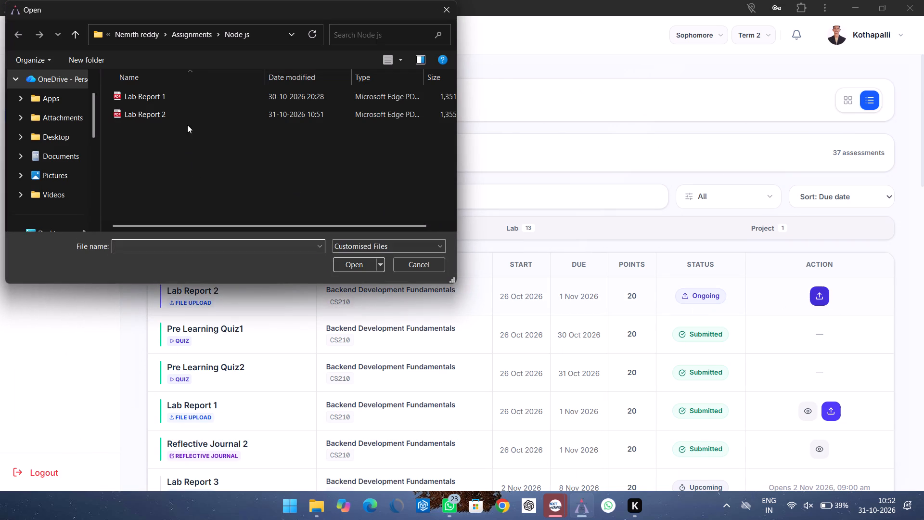
{"action": "double_click", "coordinate": [188, 114]}
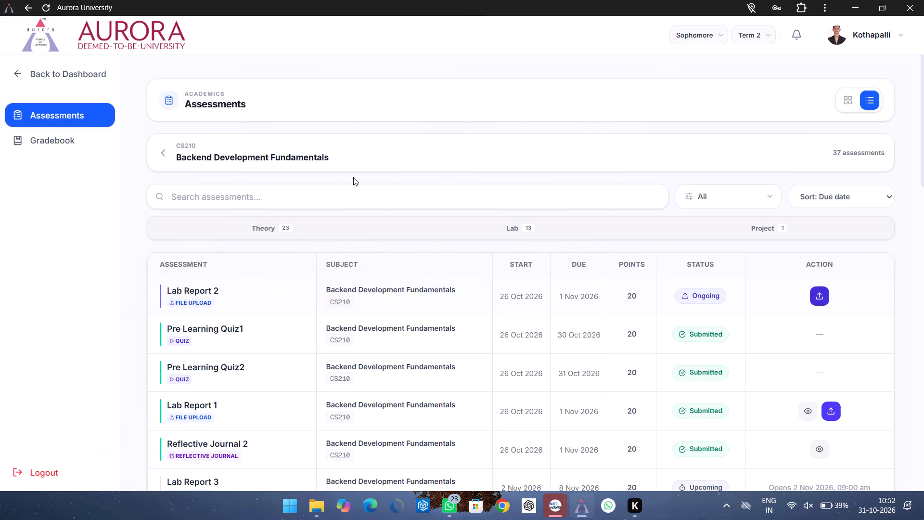
View the document uploaded for Lab Report 1 and check the student registration number on its first page.
{"action": "scroll", "coordinate": [670, 342], "scroll_direction": "down", "scroll_amount": 1}
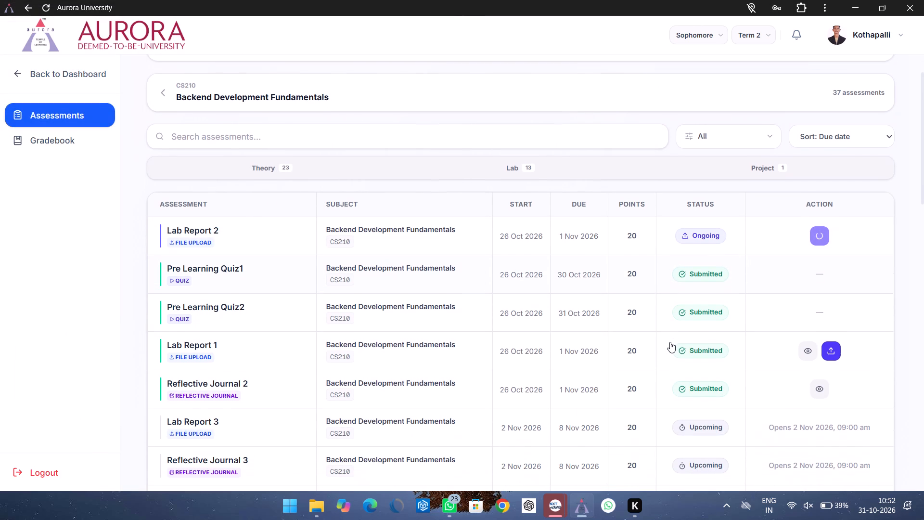
{"action": "left_click", "coordinate": [801, 354]}
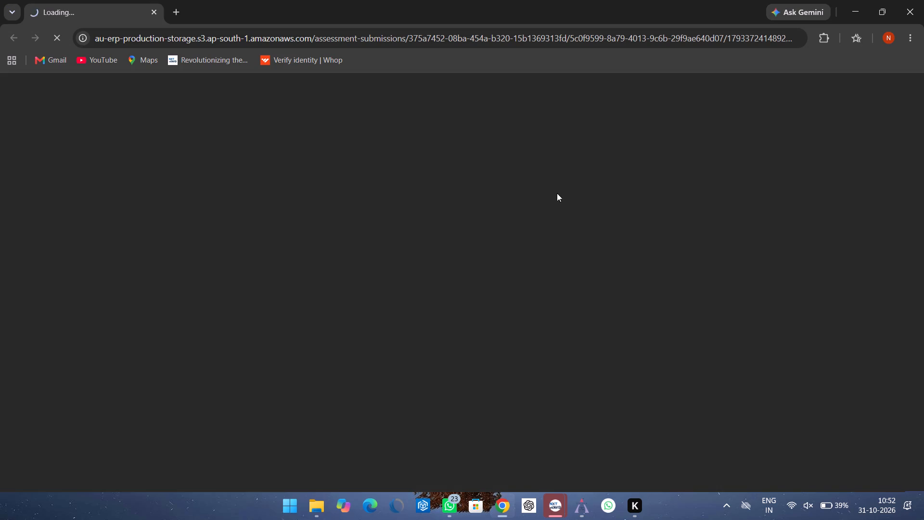
{"action": "scroll", "coordinate": [549, 191], "scroll_direction": "down", "scroll_amount": 1}
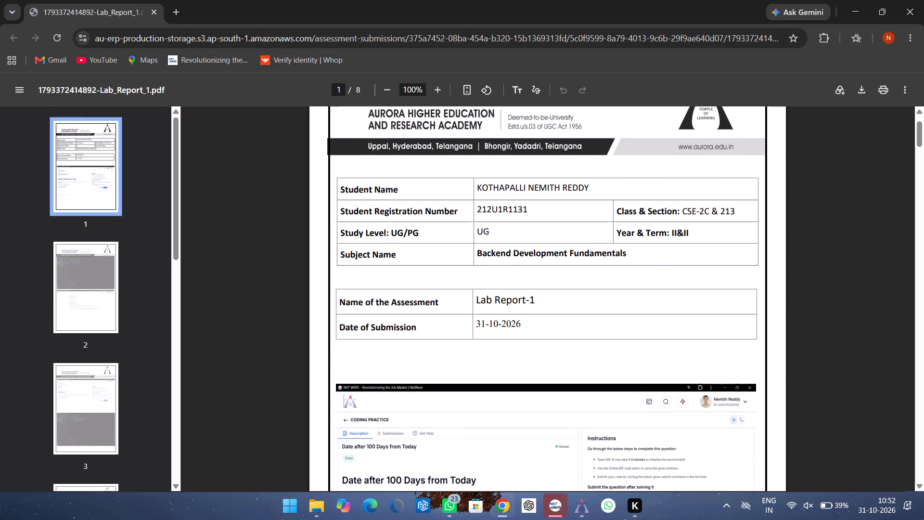
{"action": "left_click_drag", "start_coordinate": [475, 210], "coordinate": [528, 208]}
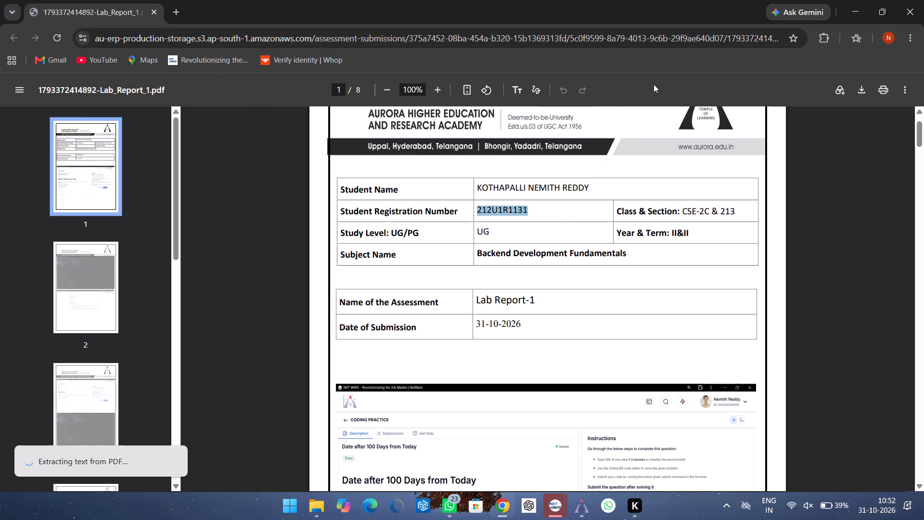
{"action": "left_click", "coordinate": [899, 93]}
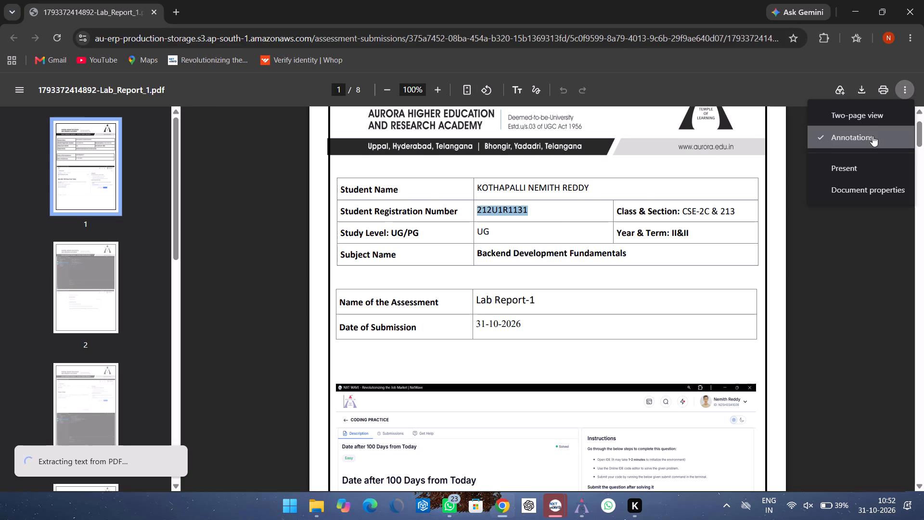
{"action": "left_click", "coordinate": [844, 233]}
{"action": "left_click", "coordinate": [850, 2]}
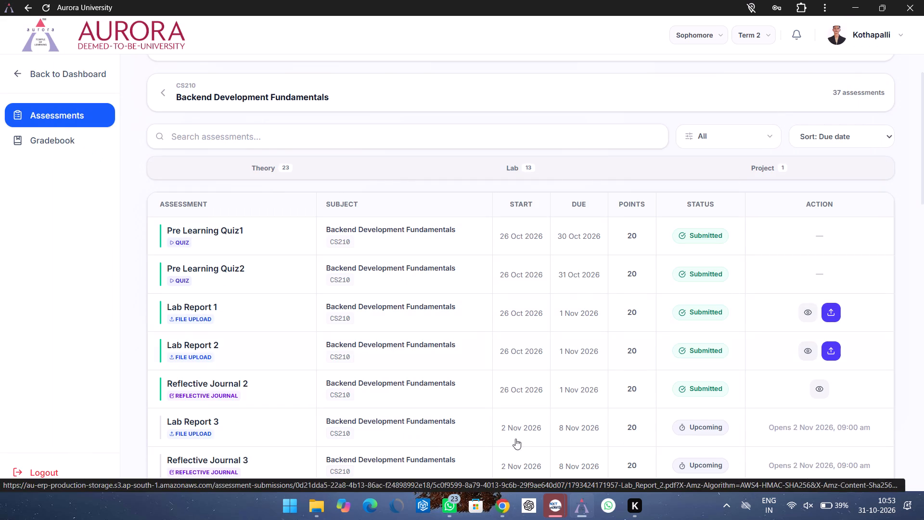
Switch to File Explorer, open the recent Lab Report 2 PDF to check its first page, and close it.
{"action": "left_click", "coordinate": [316, 512]}
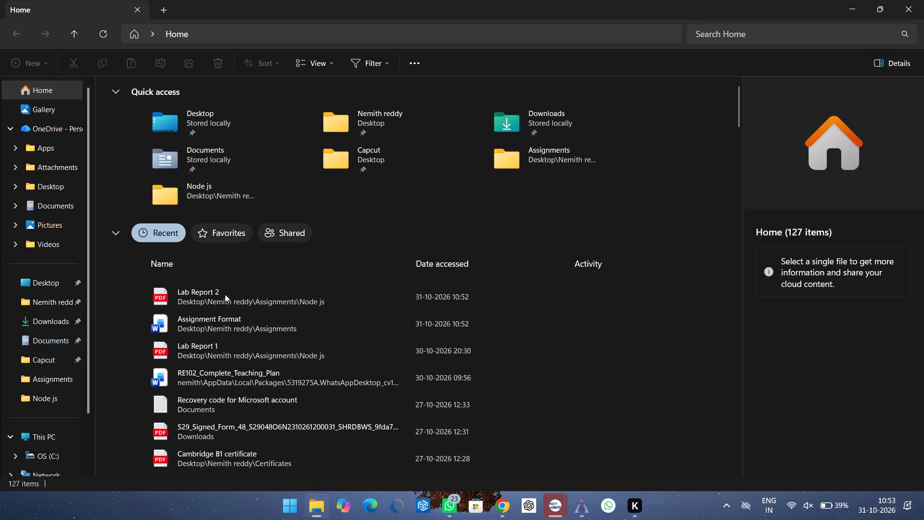
{"action": "double_click", "coordinate": [230, 305]}
{"action": "left_click", "coordinate": [923, 0]}
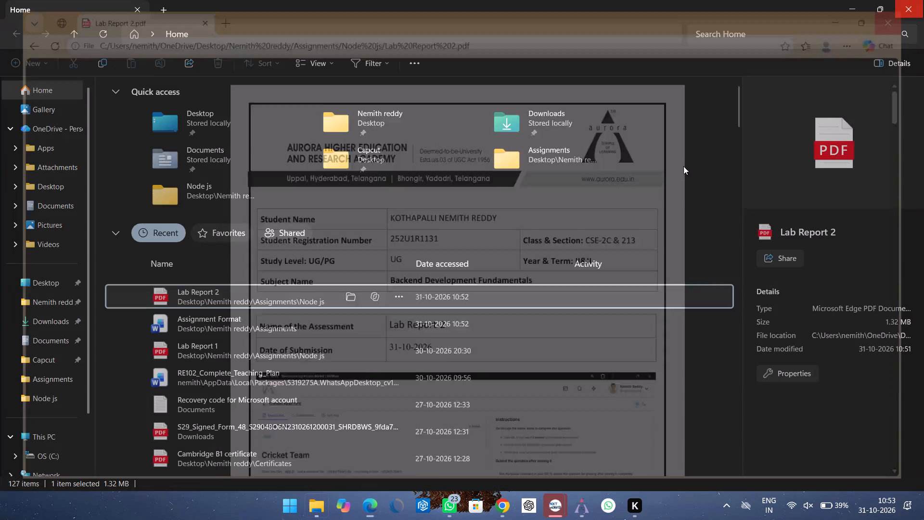
Open the local Lab Report 1 PDF, examine the registration number and the available PDF editing options, and close it.
{"action": "double_click", "coordinate": [225, 343]}
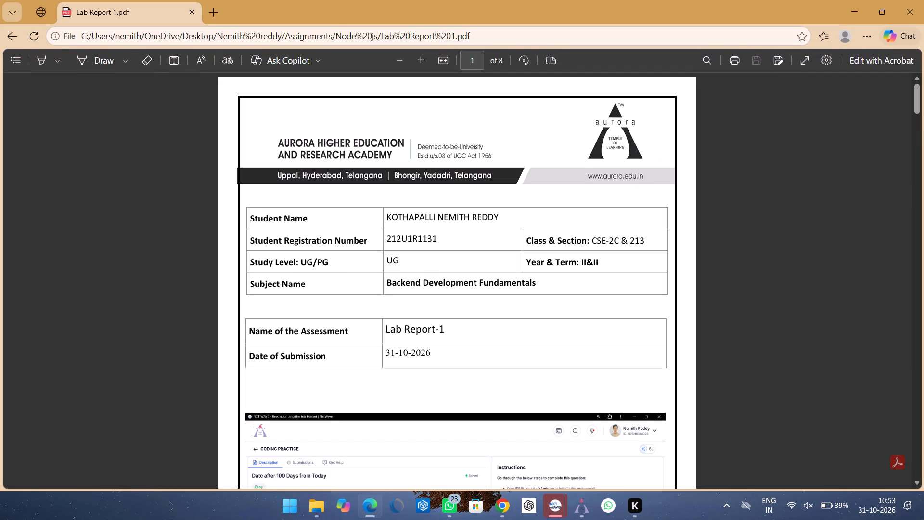
{"action": "left_click_drag", "start_coordinate": [385, 236], "coordinate": [438, 235]}
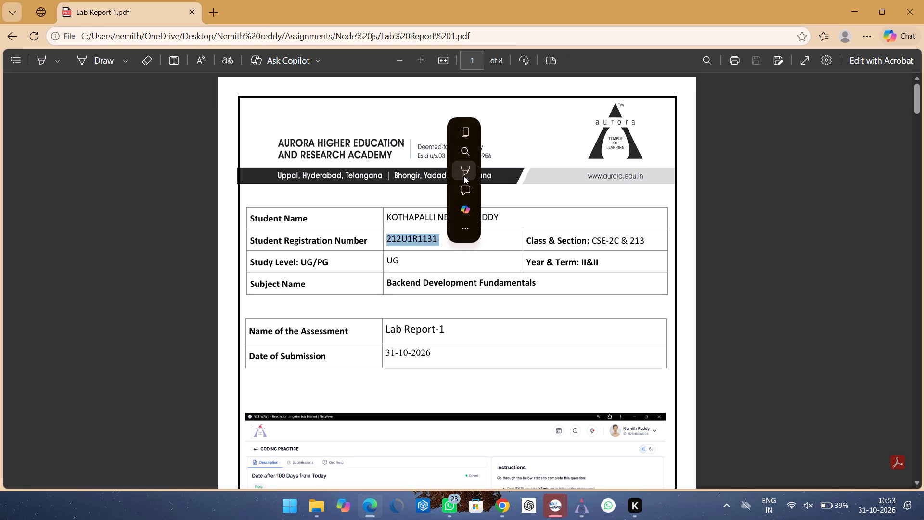
{"action": "left_click", "coordinate": [466, 227]}
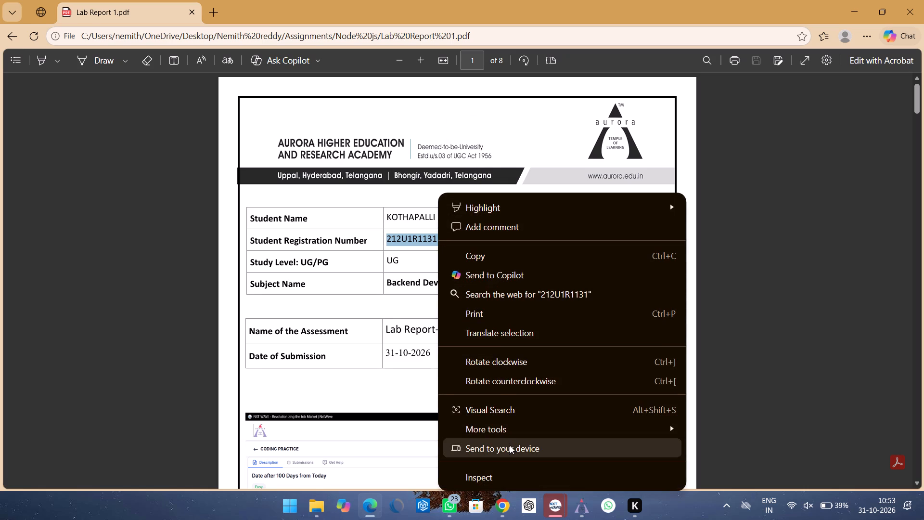
{"action": "left_click", "coordinate": [460, 113]}
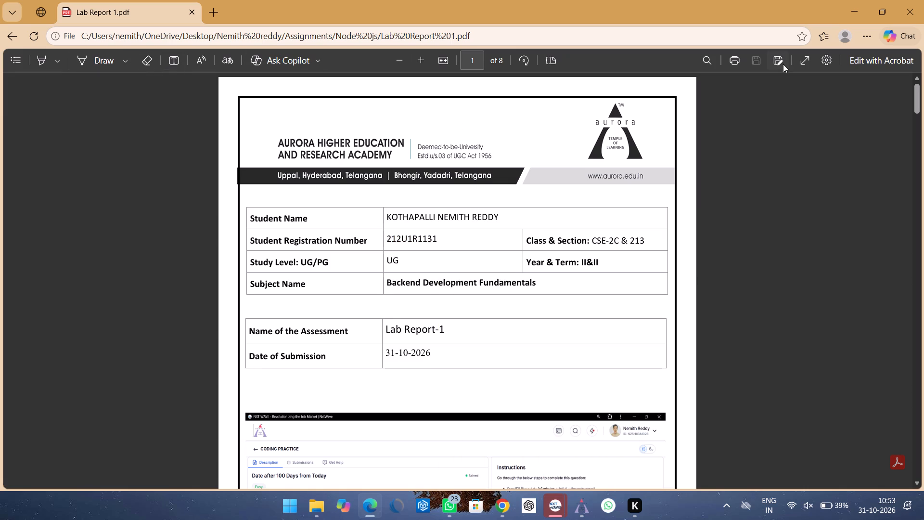
{"action": "left_click", "coordinate": [830, 61]}
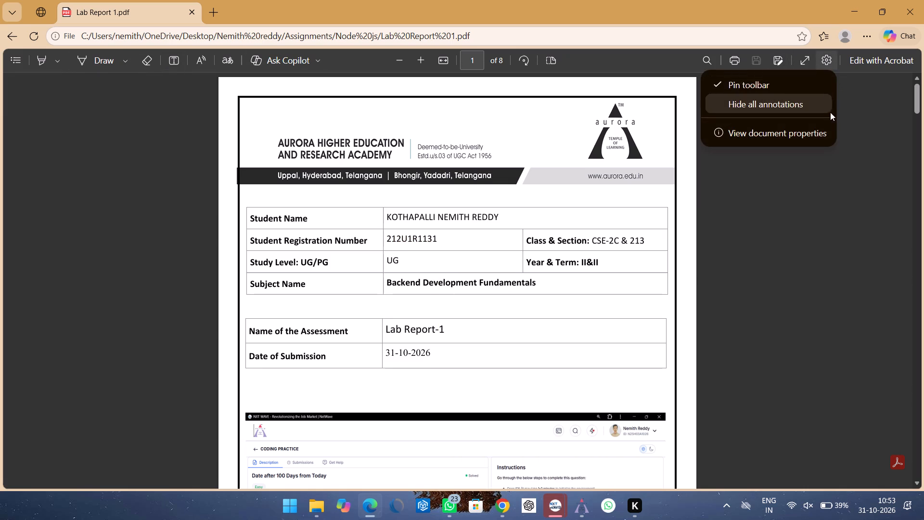
{"action": "left_click", "coordinate": [808, 210]}
{"action": "left_click", "coordinate": [873, 61]}
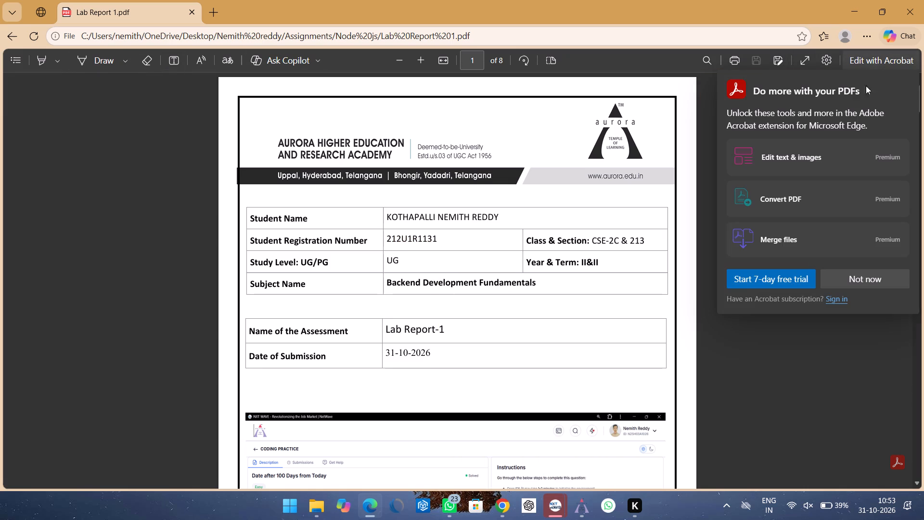
{"action": "left_click", "coordinate": [834, 271]}
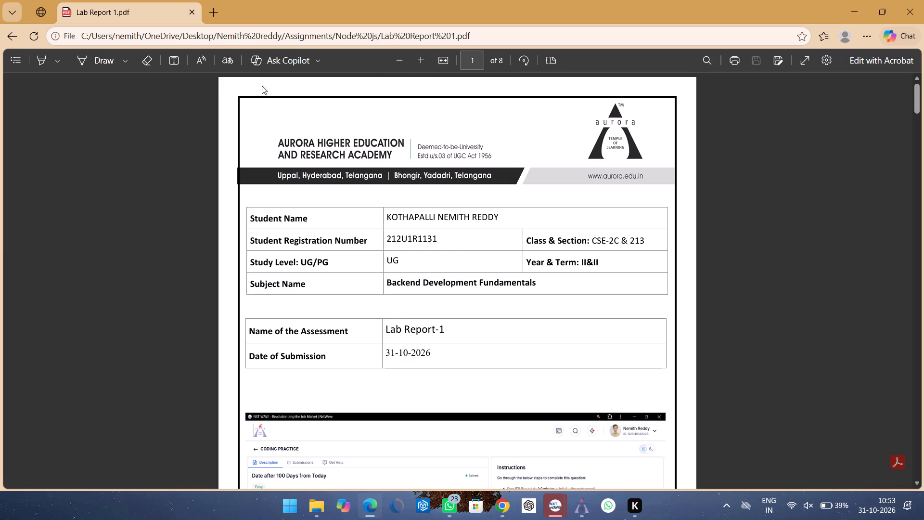
{"action": "left_click", "coordinate": [923, 0]}
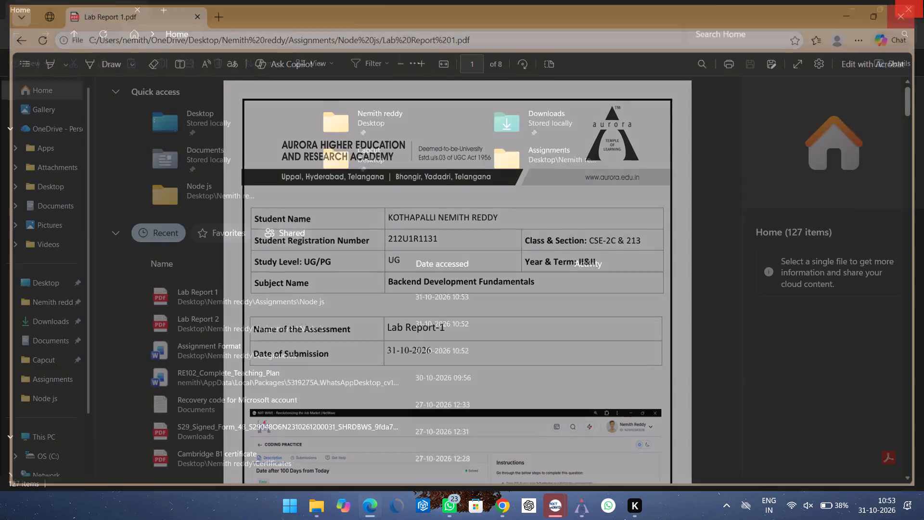
Switch to Chrome and close the window holding the uploaded Lab Report 1.
{"action": "left_click", "coordinate": [495, 501]}
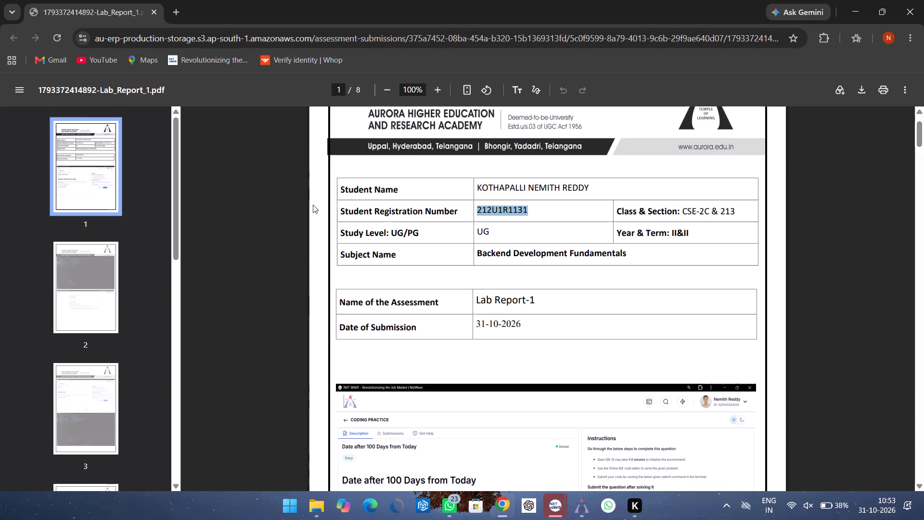
{"action": "left_click", "coordinate": [171, 13]}
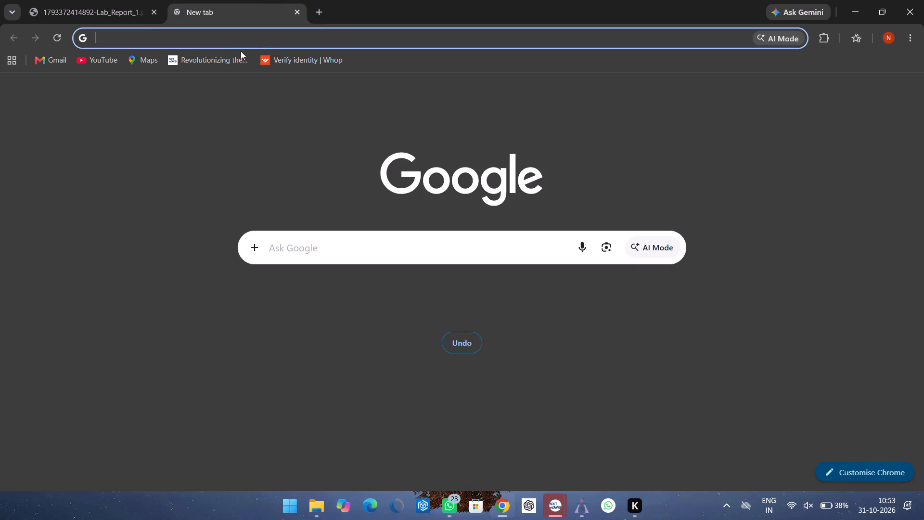
{"action": "left_click", "coordinate": [923, 0]}
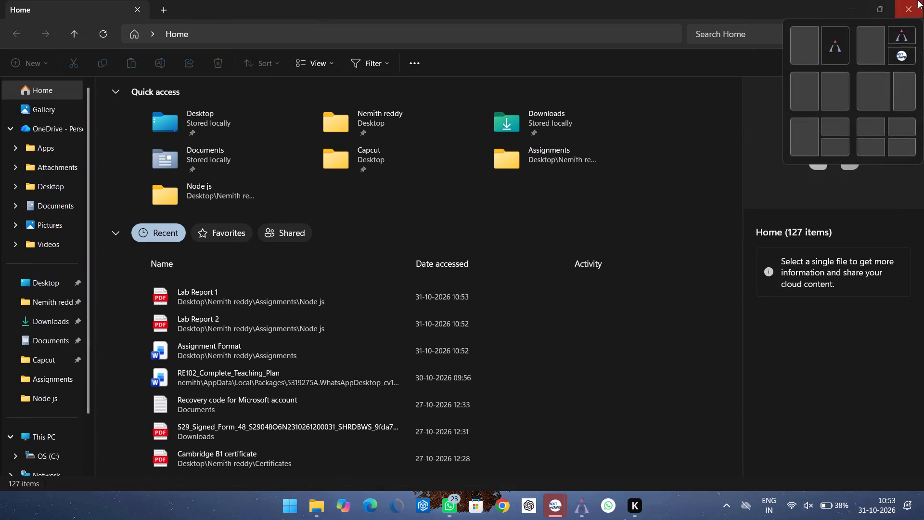
Return to the Aurora University portal and view the document uploaded for Lab Report 2.
{"action": "left_click", "coordinate": [593, 506]}
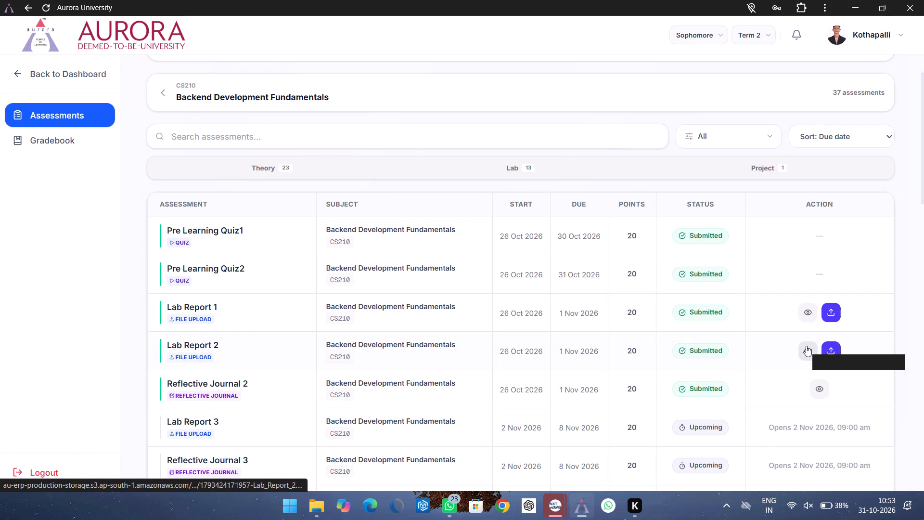
{"action": "left_click", "coordinate": [806, 346]}
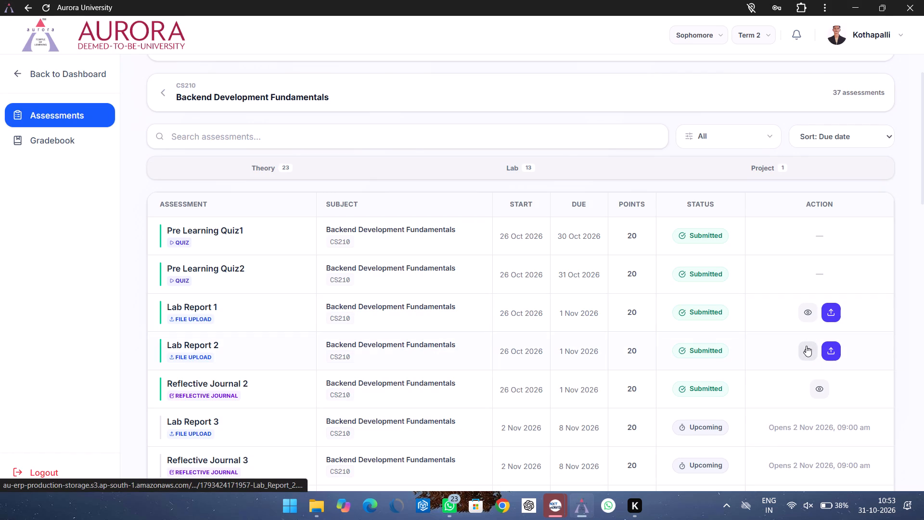